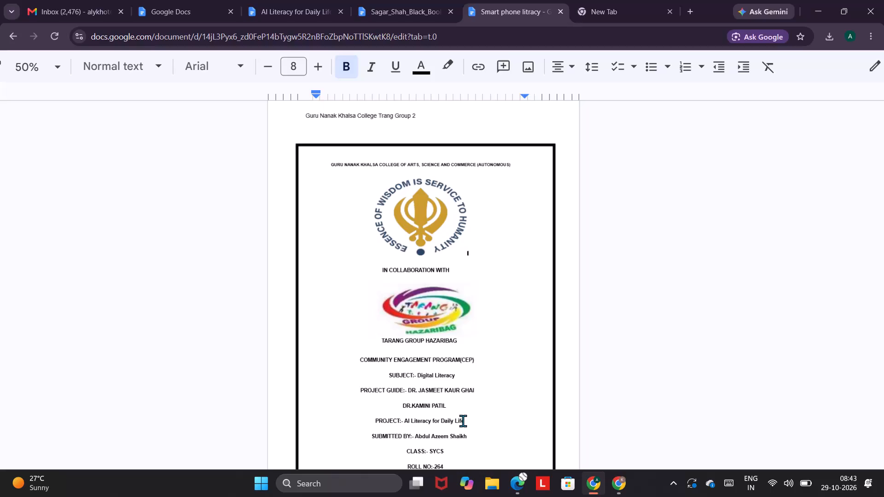
Replace the project title on the cover page's PROJECT line with "Smart phone literacy".
left_click(463, 421)
key("BackSpace")
key("BackSpace")
key("BackSpace")
key("BackSpace")
key("BackSpace")
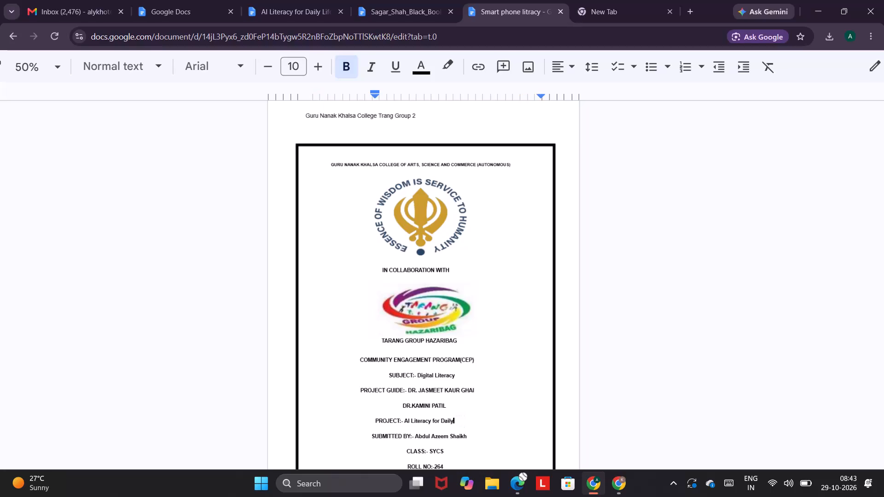
key("BackSpace")
key("BackSpace")
key("BackSpace")
key("BackSpace")
key("BackSpace")
key("BackSpace")
key("BackSpace")
key("BackSpace")
key("BackSpace")
key("BackSpace")
key("BackSpace")
key("BackSpace")
key("BackSpace")
key("BackSpace")
key("BackSpace")
key("BackSpace")
key("BackSpace")
key("BackSpace")
key("BackSpace")
key("BackSpace")
key("BackSpace")
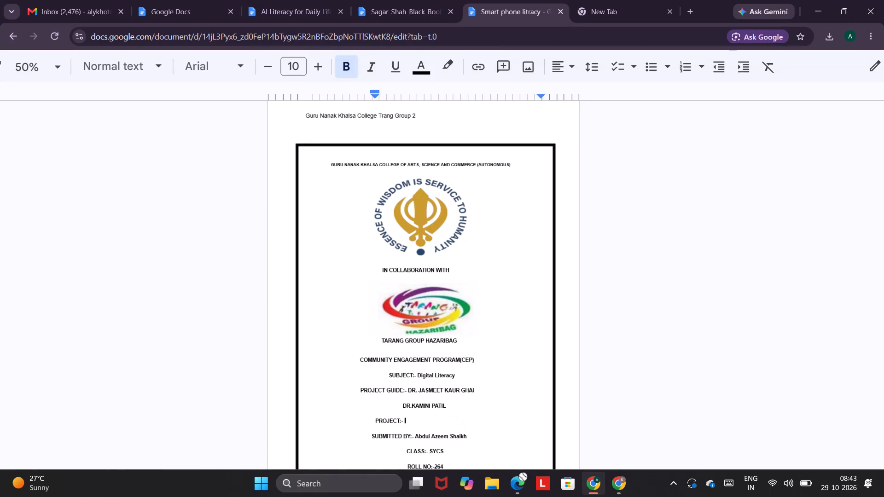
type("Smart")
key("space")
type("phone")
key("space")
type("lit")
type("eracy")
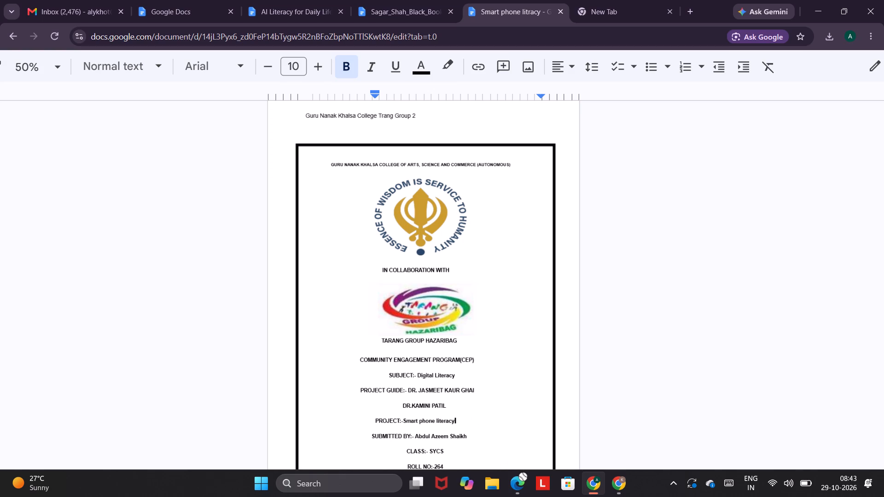
Replace the name on the cover page's SUBMITTED BY line with the submitting student's full name.
scroll(500, 469, "down", 1)
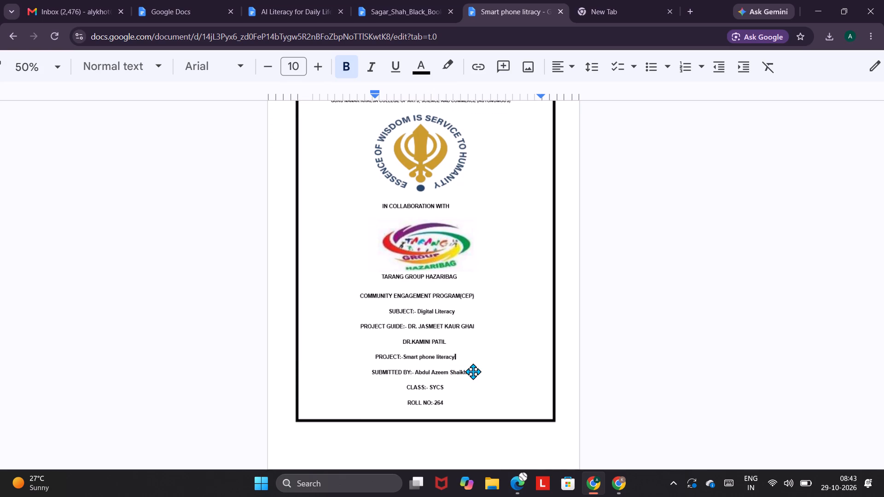
left_click(467, 373)
key("BackSpace")
key("BackSpace")
key("BackSpace")
key("BackSpace")
key("BackSpace")
key("BackSpace")
key("BackSpace")
key("BackSpace")
key("BackSpace")
key("BackSpace")
key("BackSpace")
key("BackSpace")
key("BackSpace")
key("BackSpace")
key("BackSpace")
key("BackSpace")
key("BackSpace")
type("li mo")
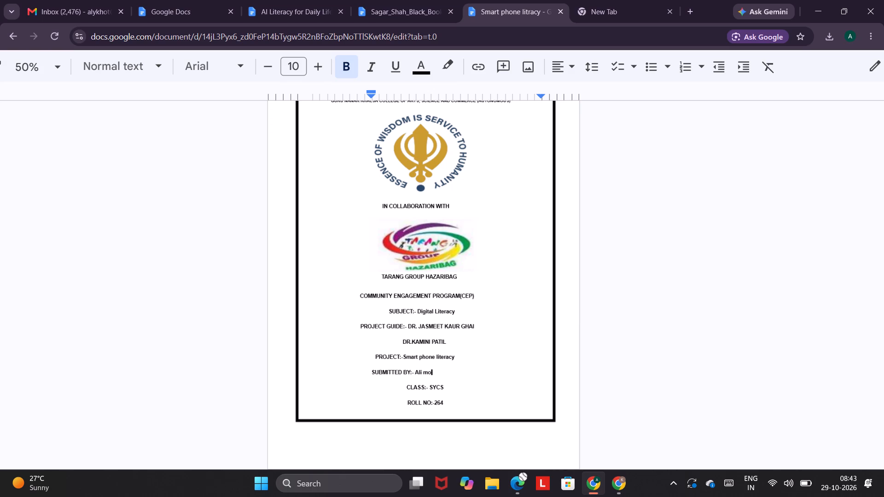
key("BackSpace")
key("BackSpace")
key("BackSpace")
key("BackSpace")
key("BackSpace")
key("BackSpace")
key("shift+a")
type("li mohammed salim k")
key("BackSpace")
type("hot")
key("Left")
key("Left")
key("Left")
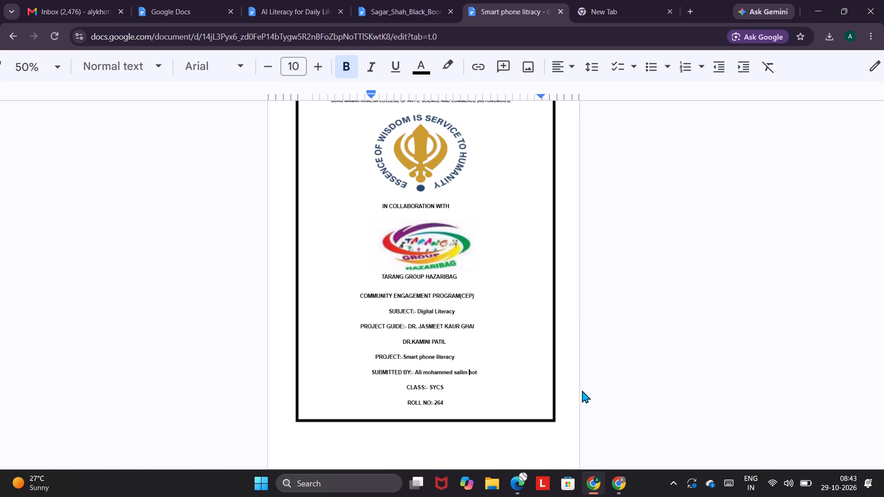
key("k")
left_click(599, 376)
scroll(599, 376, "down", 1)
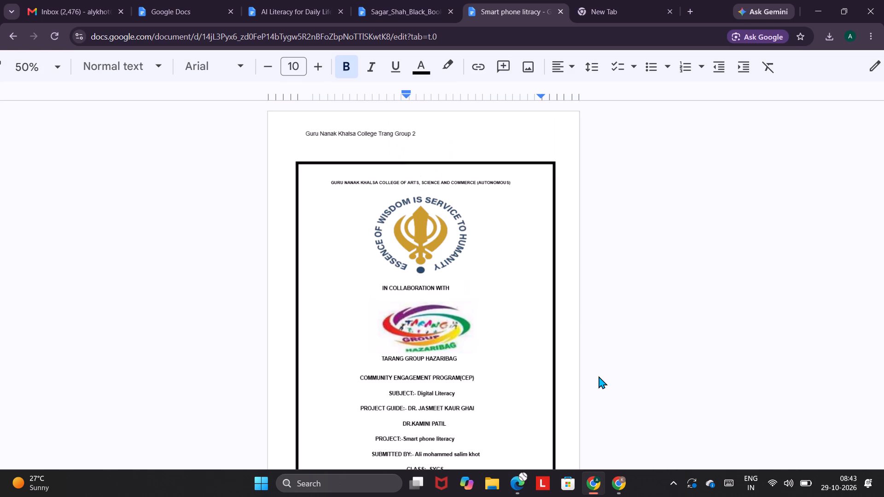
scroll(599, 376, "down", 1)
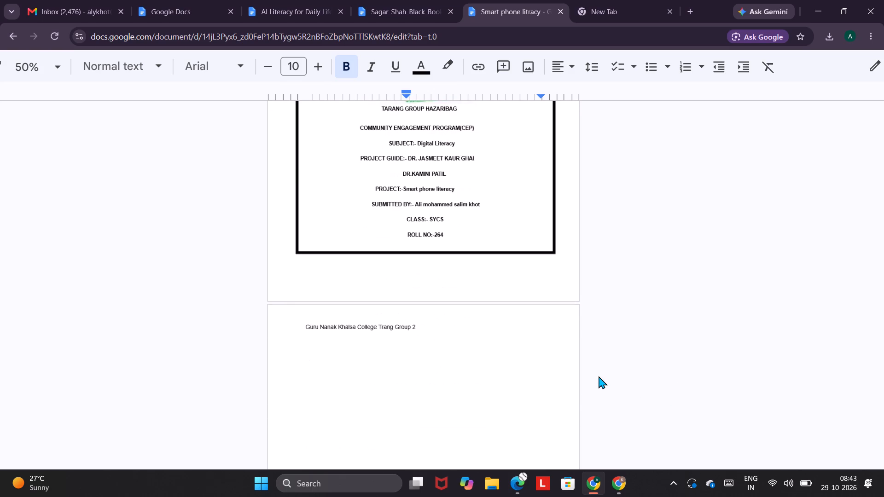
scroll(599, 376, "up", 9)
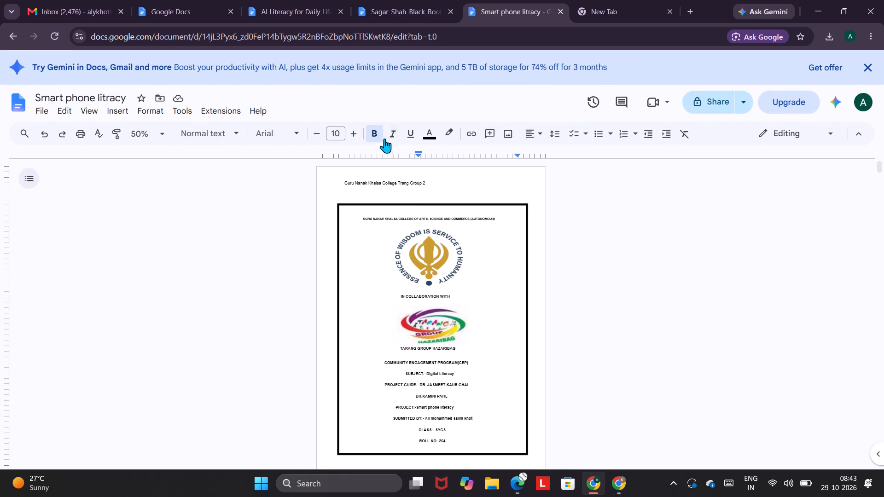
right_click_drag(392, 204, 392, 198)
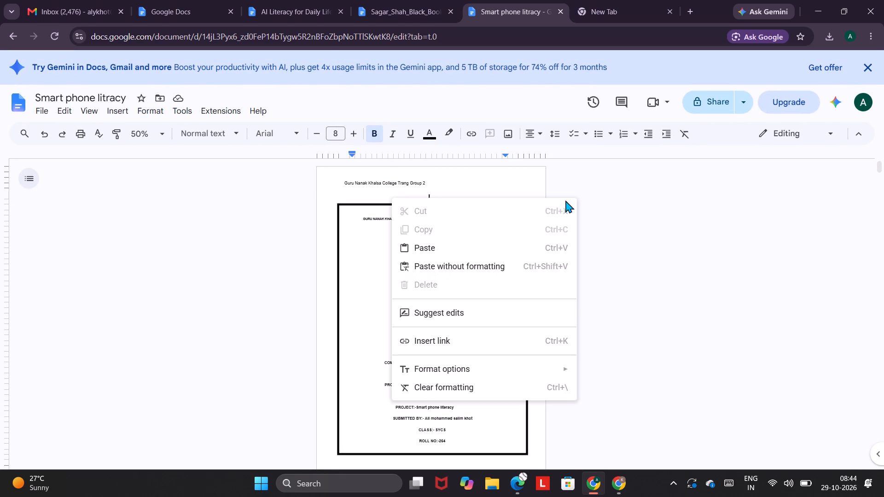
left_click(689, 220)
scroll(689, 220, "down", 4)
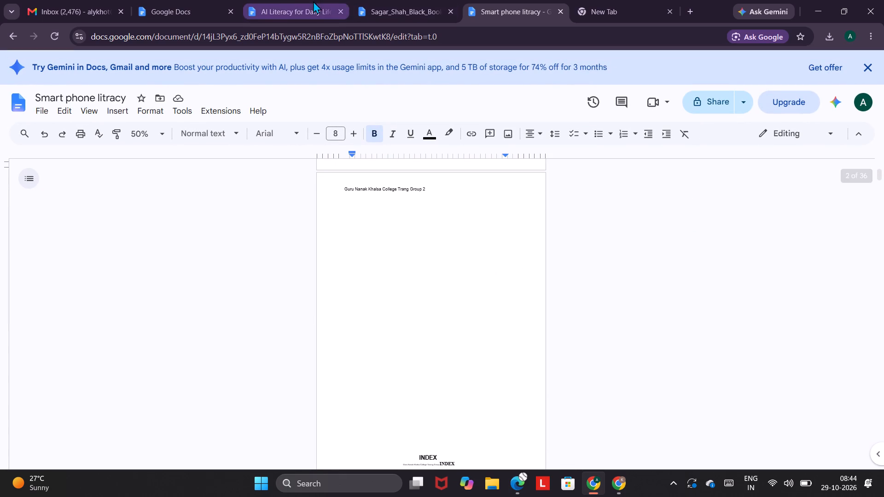
Switch to the Black_Book_With_Project_Guides-2 document and undo the latest changes affecting the bordered frame on its first page.
left_click(413, 0)
scroll(420, 254, "down", 5)
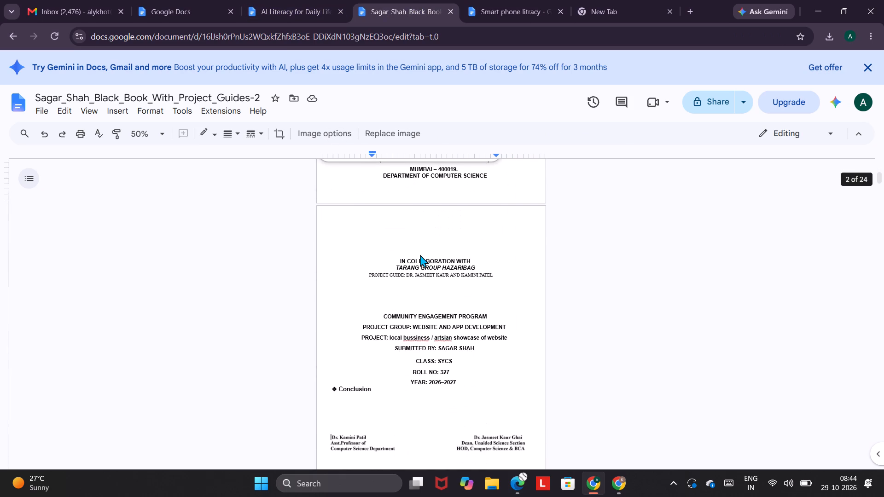
scroll(420, 254, "down", 3)
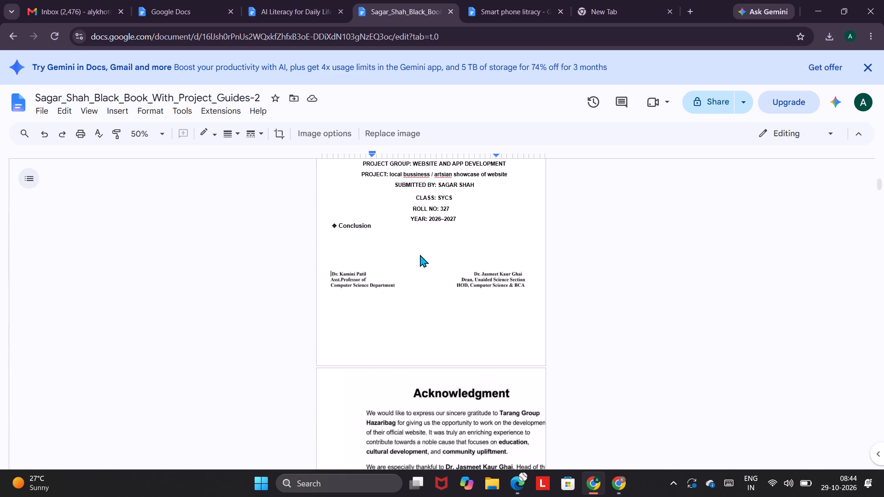
scroll(401, 272, "up", 3)
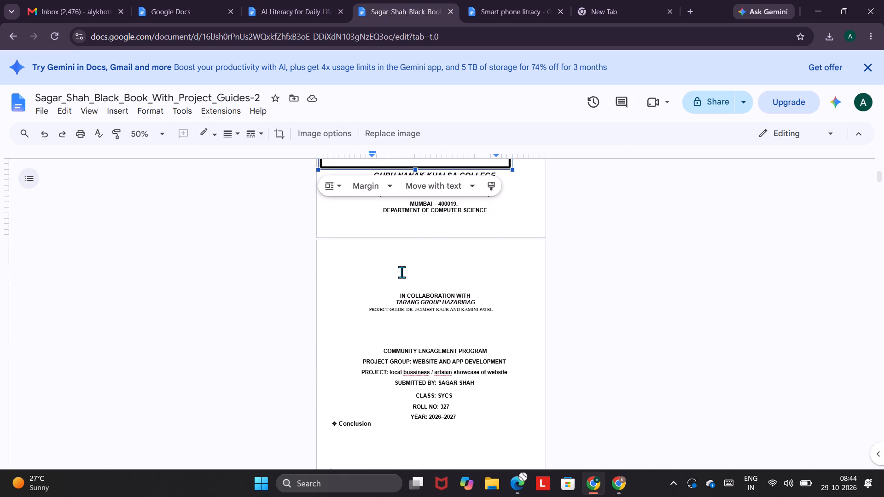
scroll(401, 272, "up", 5)
left_click(401, 272)
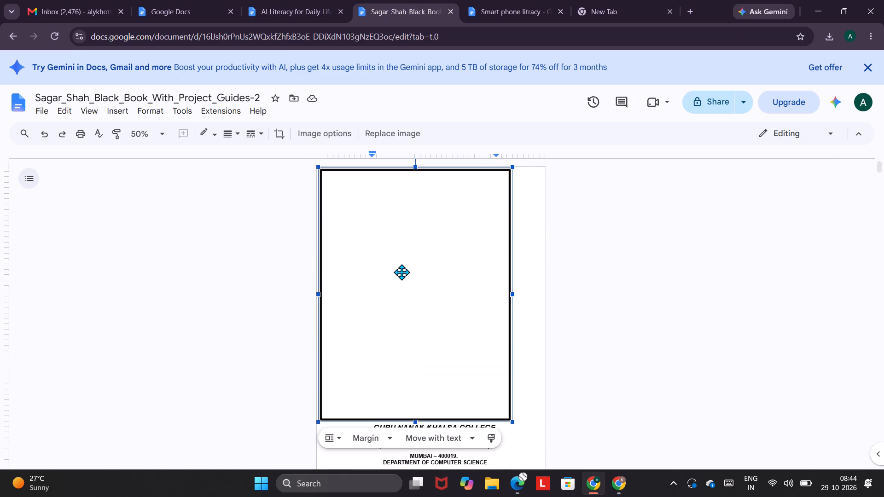
key("ctrl+z")
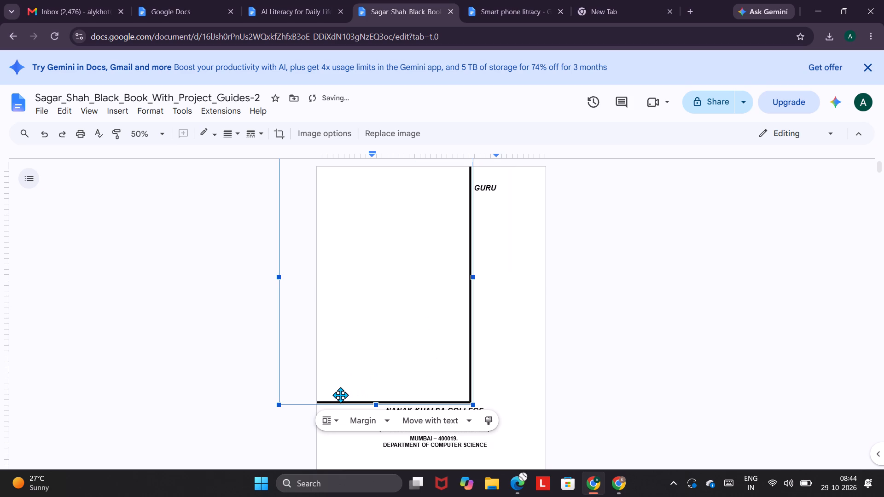
key("ctrl+z")
key("ctrl+z")
left_click(470, 336)
Open the Black_Book_With_Project_Guides-2 PDF from the Downloads folder and examine its opening pages for reference.
left_click(489, 487)
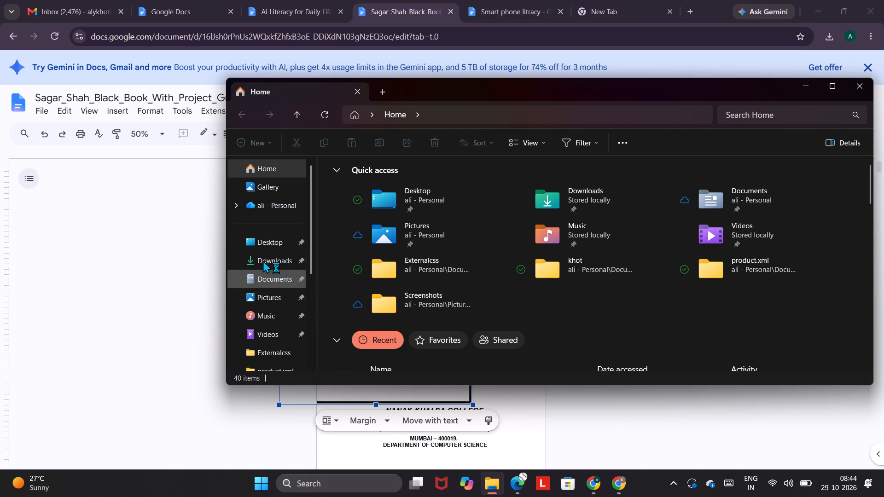
left_click(264, 259)
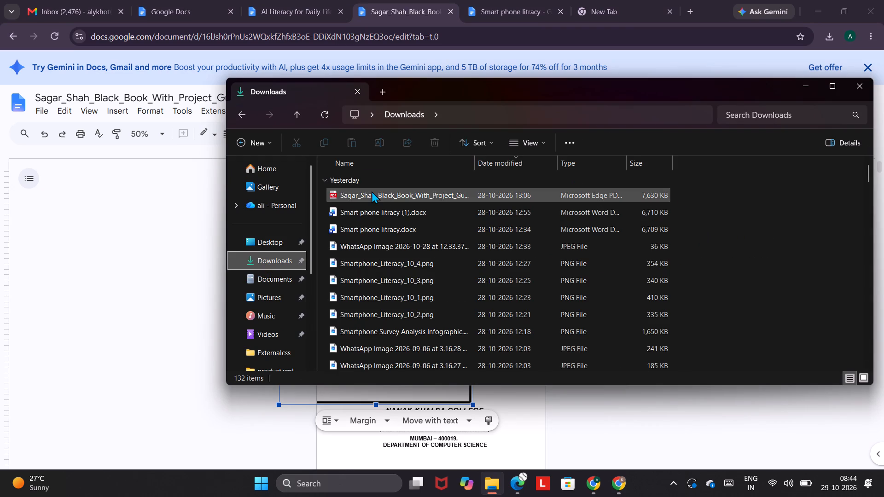
double_click(371, 191)
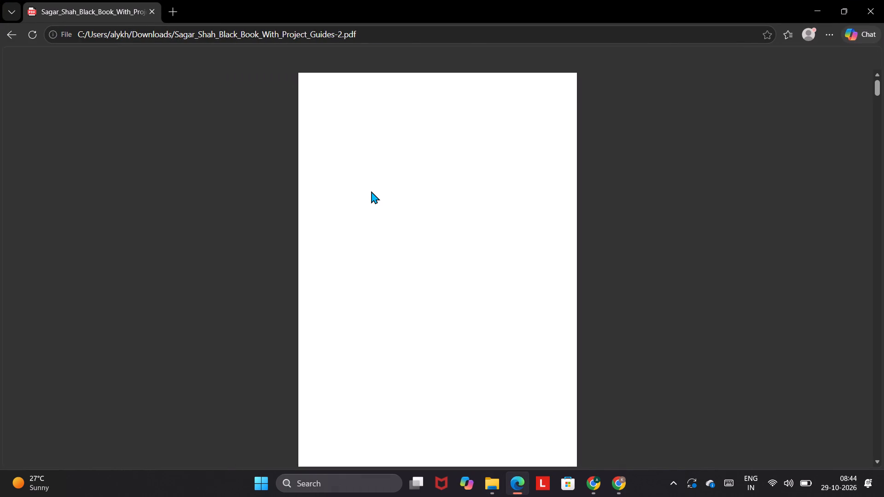
scroll(371, 191, "down", 4)
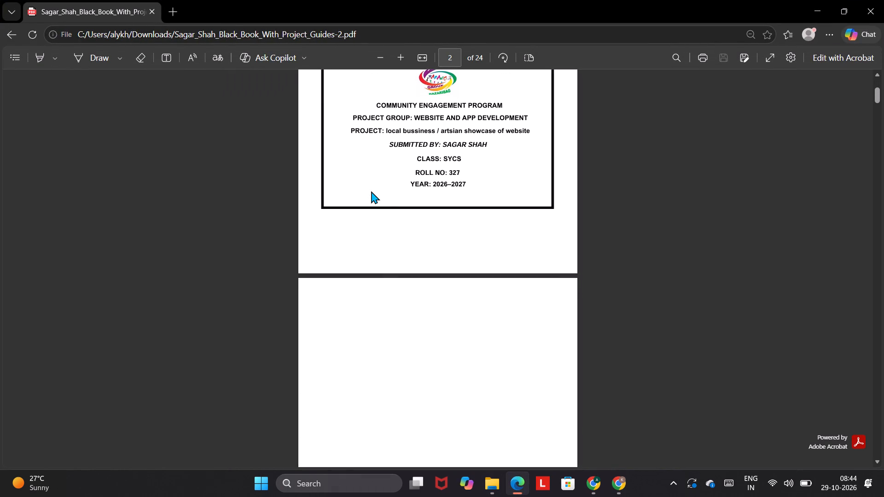
scroll(371, 191, "down", 1)
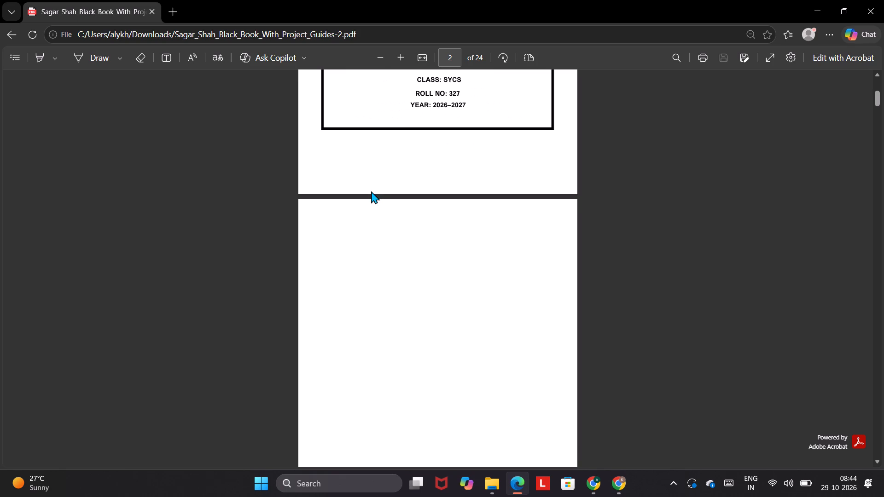
left_click(822, 4)
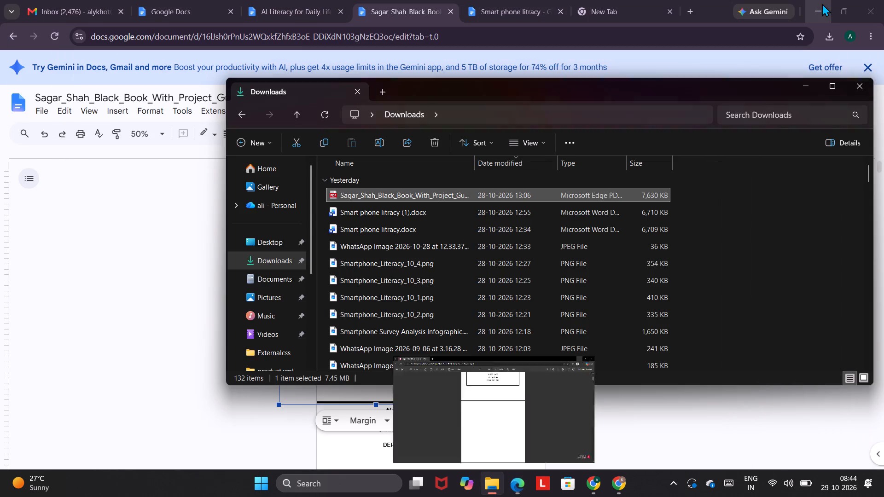
left_click(806, 85)
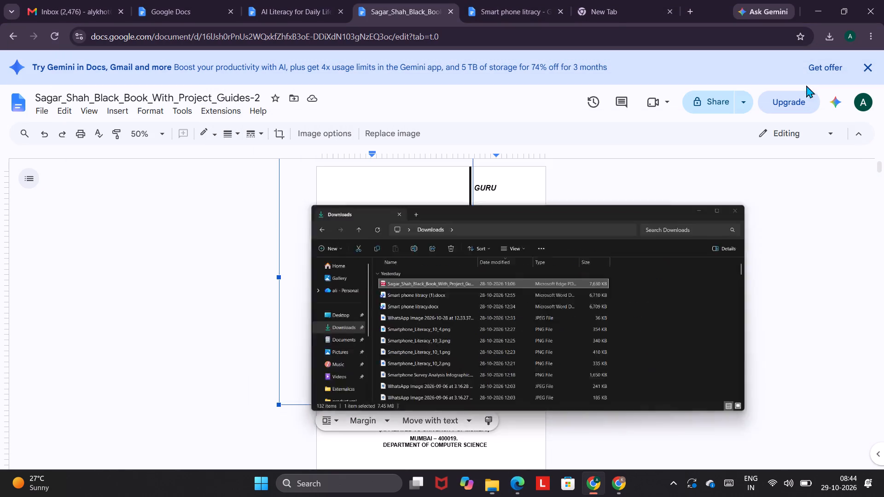
Return to the cover page of the "Smart phone litracy" document.
left_click(487, 10)
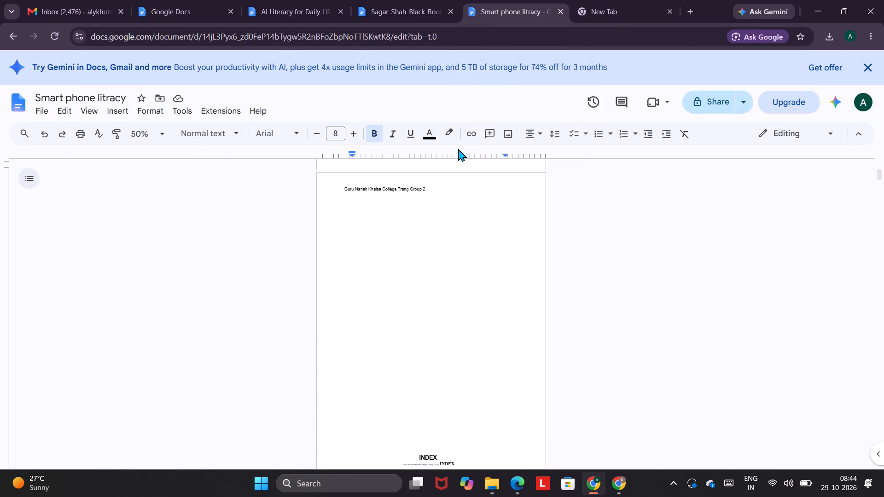
scroll(457, 222, "up", 6)
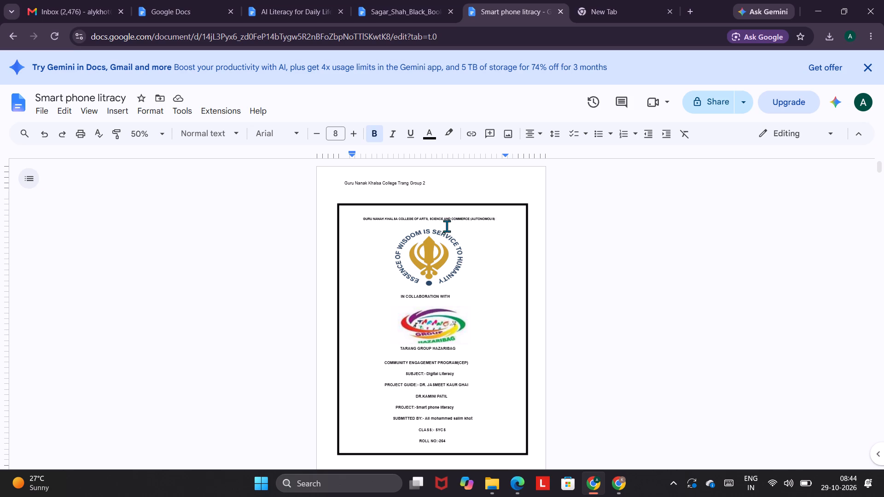
Move the cover page's bordered frame up to just below the header text, at a vertical position of about 2.4.
right_click_drag(430, 208, 430, 202)
right_click_drag(430, 202, 432, 195)
left_click(371, 203)
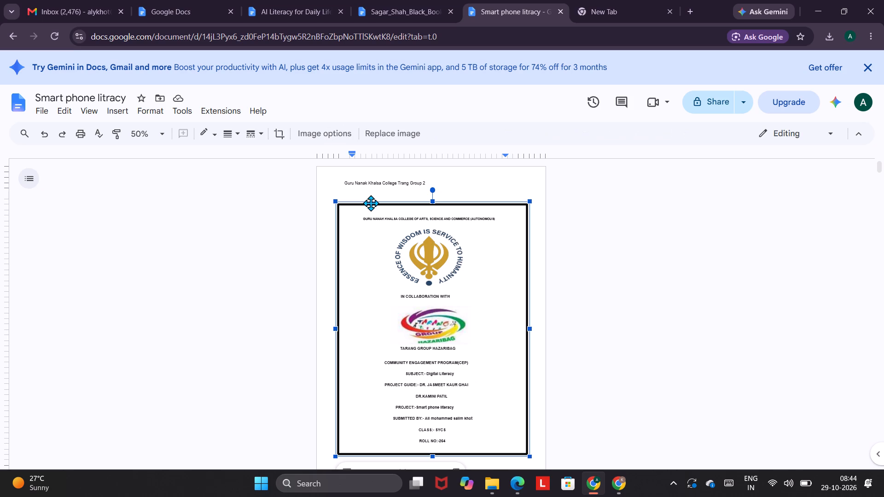
left_click(371, 203)
left_click(373, 200)
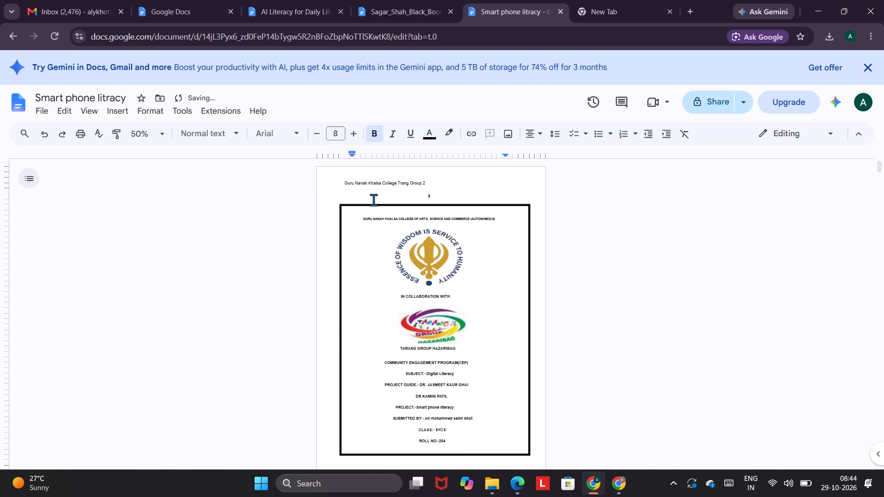
left_click_drag(370, 205, 367, 192)
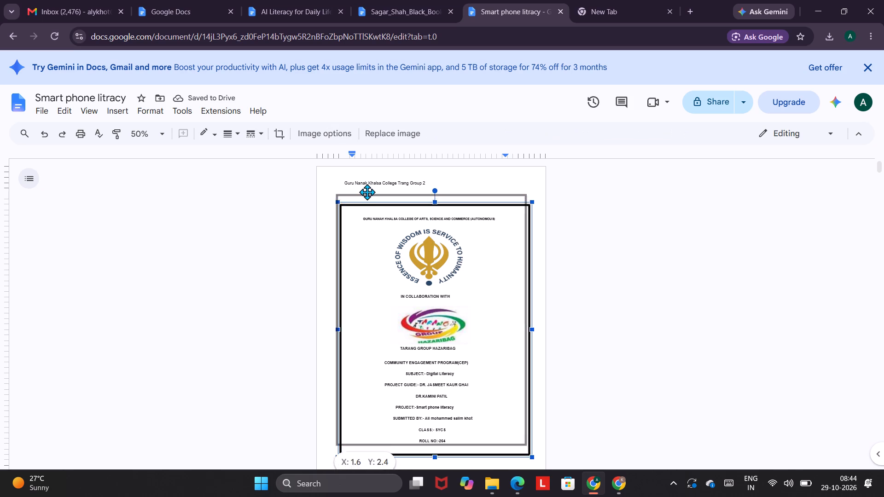
left_click_drag(367, 192, 370, 192)
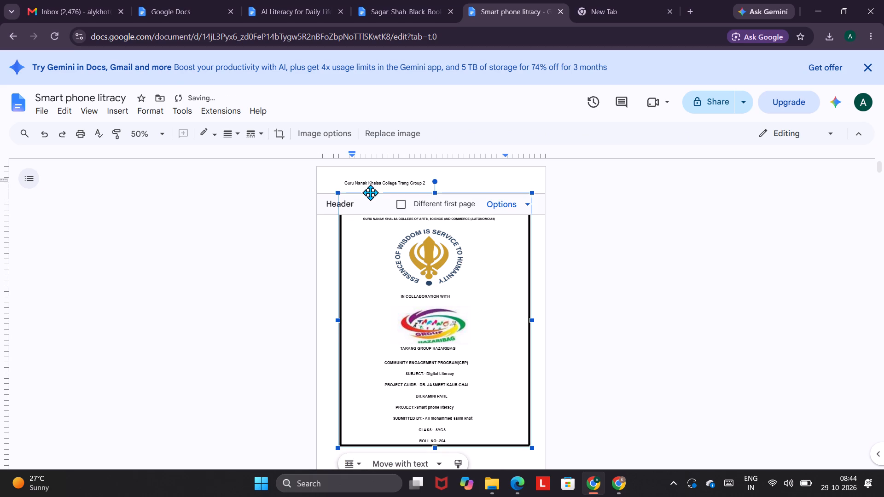
left_click(381, 260)
left_click(381, 260)
left_click(589, 248)
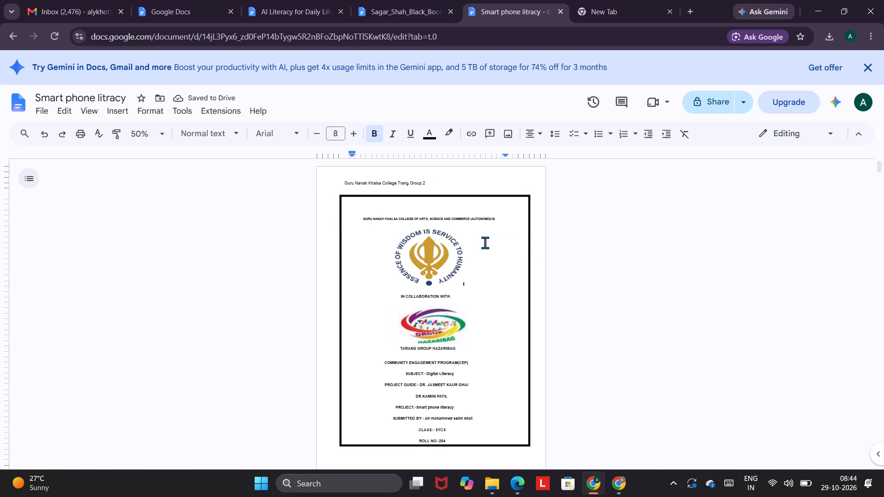
Delete the blank line above the college name and the trailing blank space after the ROLL NO line on the cover page.
left_click(362, 215)
key("BackSpace")
key("BackSpace")
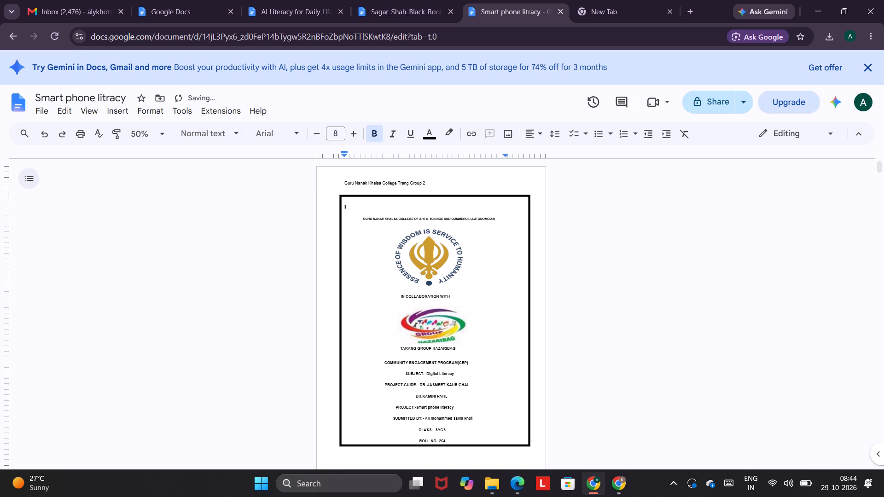
key("BackSpace")
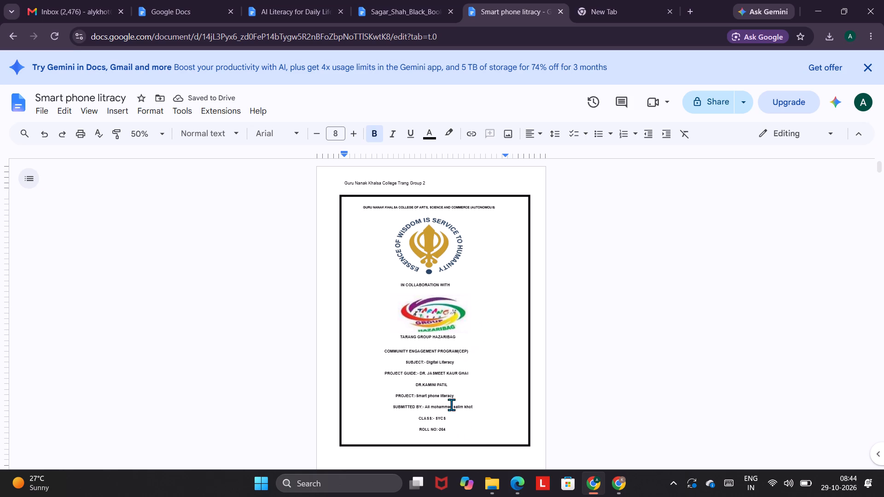
left_click(452, 432)
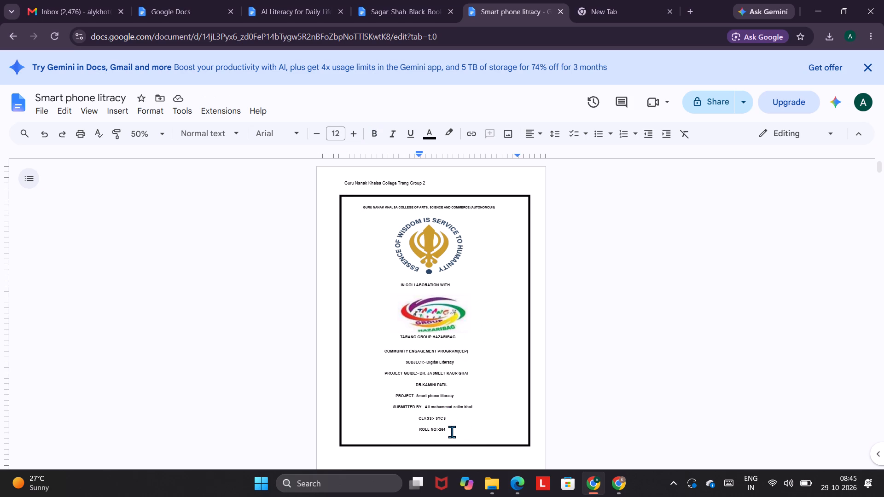
key("BackSpace")
key("BackSpace")
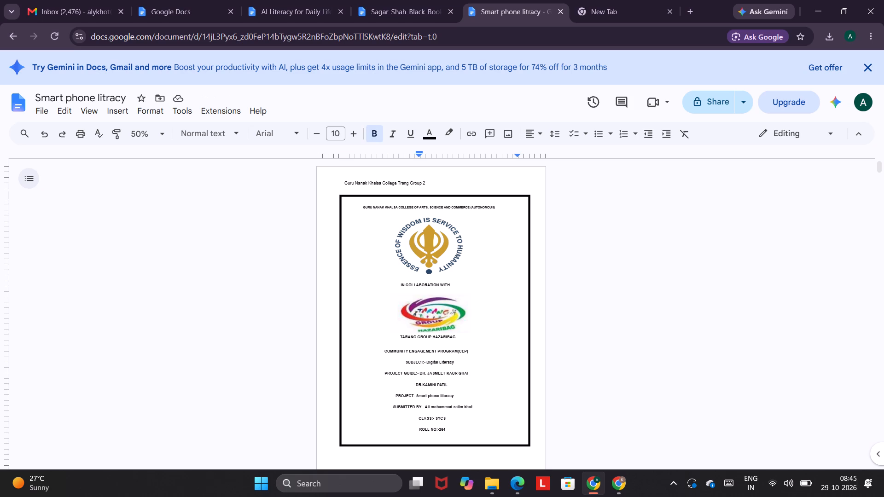
left_click(425, 344)
Add the academic year 2026-27 after SYCS on the cover page's CLASS line.
left_click(449, 417)
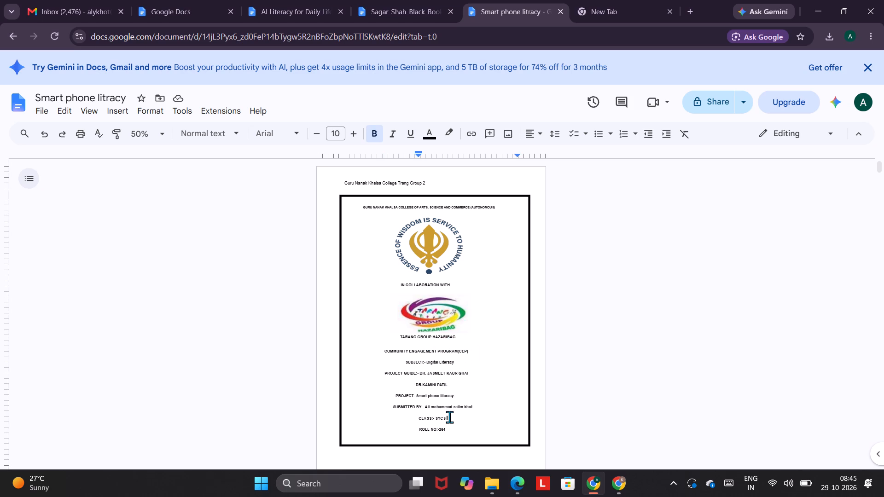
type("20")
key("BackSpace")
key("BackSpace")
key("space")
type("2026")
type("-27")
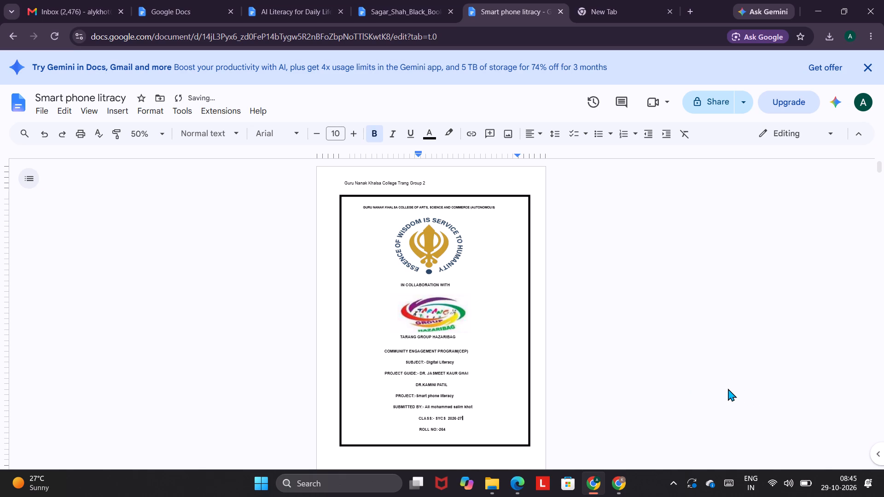
left_click(721, 387)
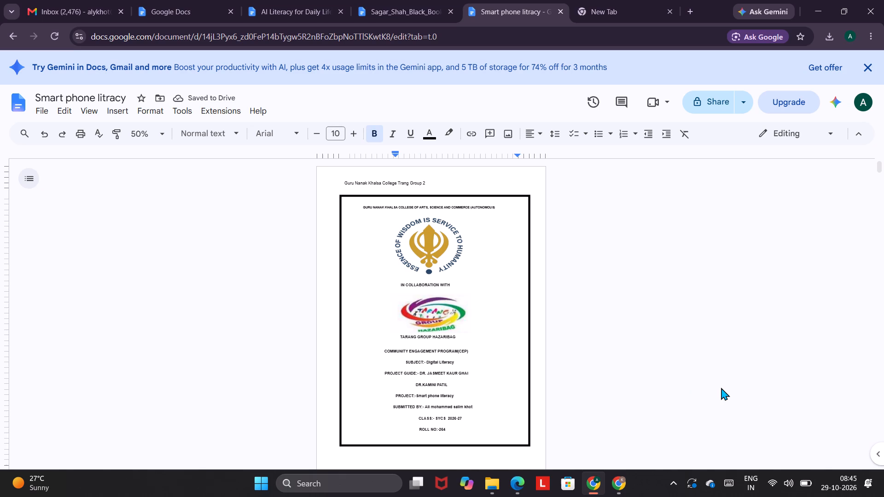
Cut the bordered frame anchored in the header of the INDEX page.
scroll(721, 387, "down", 6)
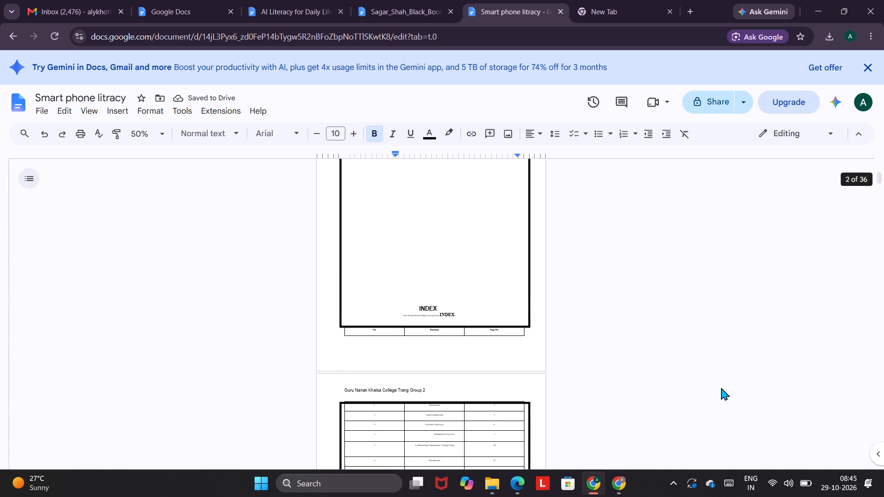
left_click(515, 329)
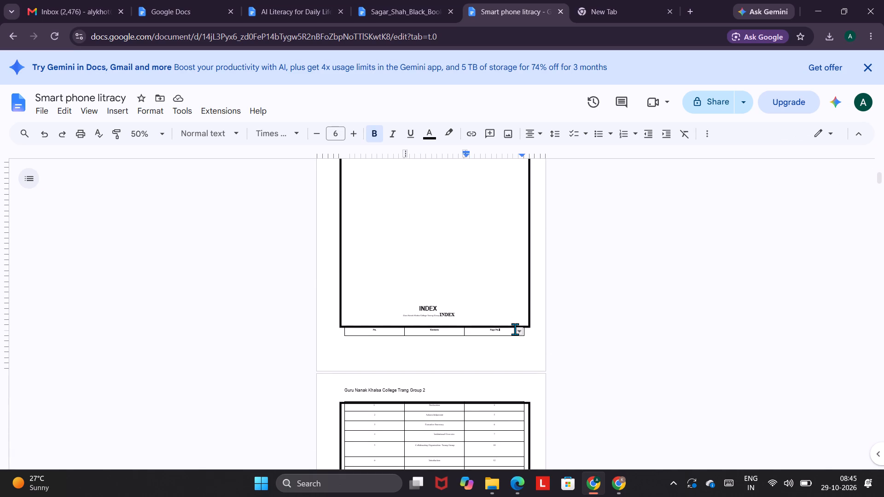
left_click(531, 251)
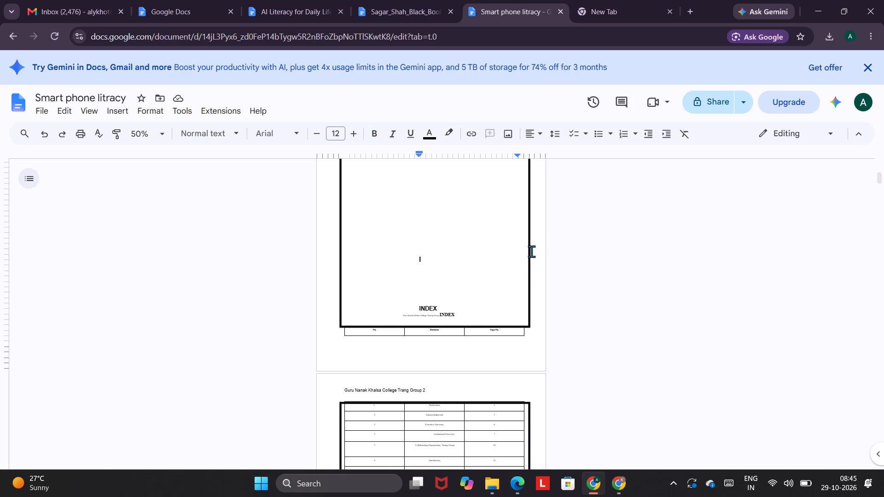
double_click(531, 251)
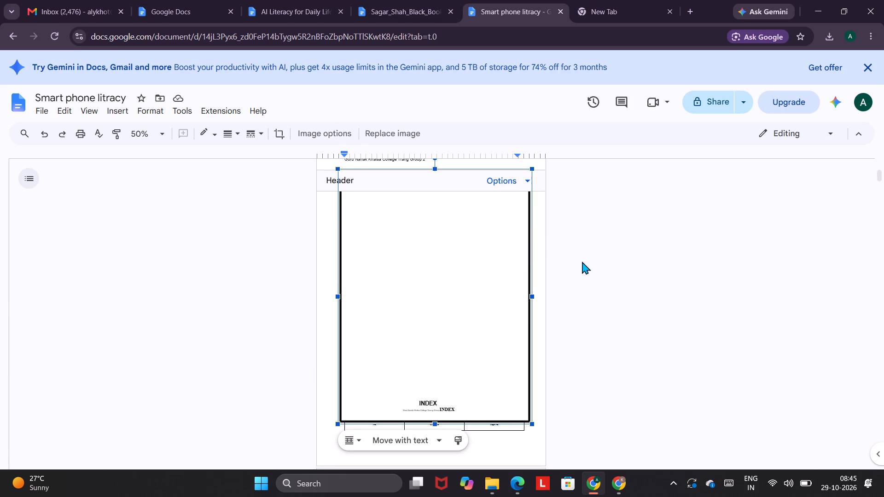
key("ctrl+x")
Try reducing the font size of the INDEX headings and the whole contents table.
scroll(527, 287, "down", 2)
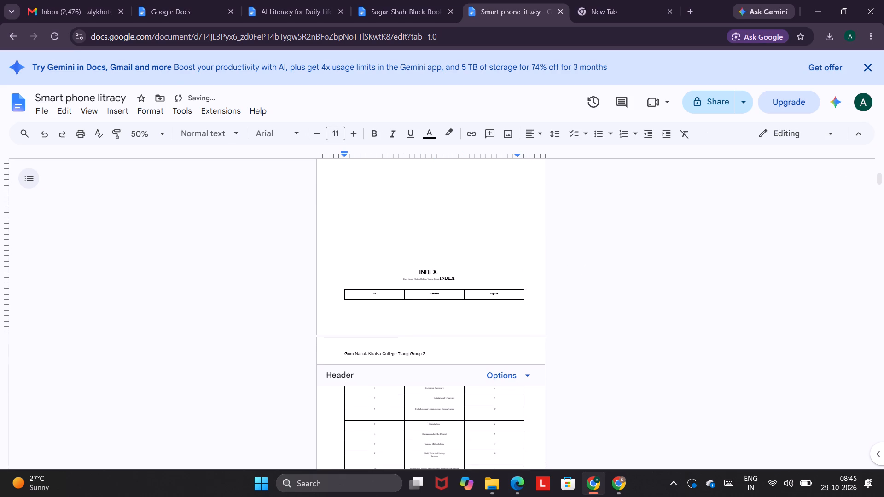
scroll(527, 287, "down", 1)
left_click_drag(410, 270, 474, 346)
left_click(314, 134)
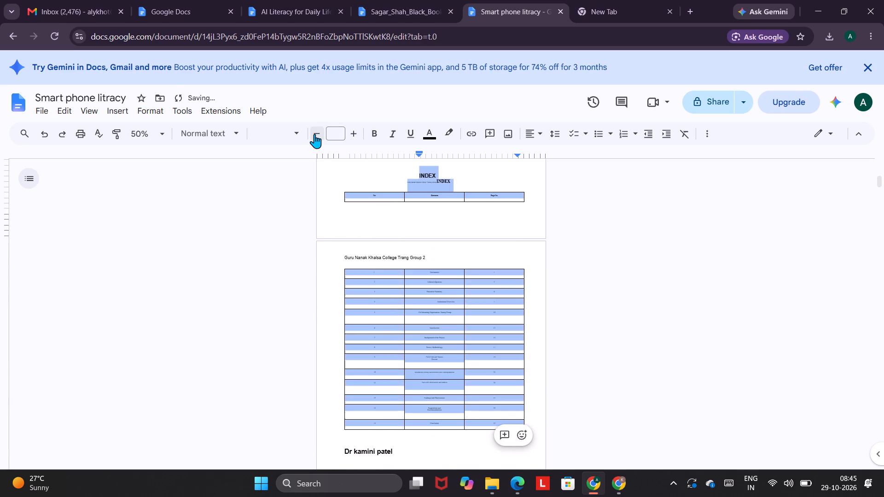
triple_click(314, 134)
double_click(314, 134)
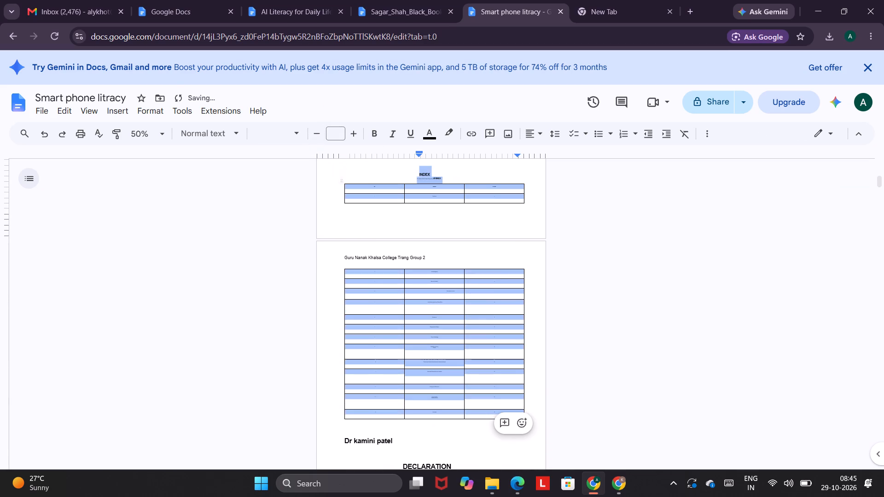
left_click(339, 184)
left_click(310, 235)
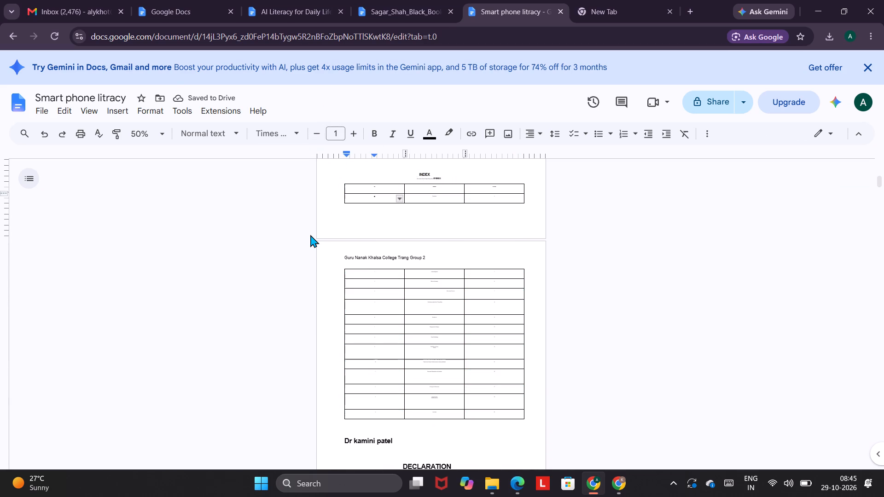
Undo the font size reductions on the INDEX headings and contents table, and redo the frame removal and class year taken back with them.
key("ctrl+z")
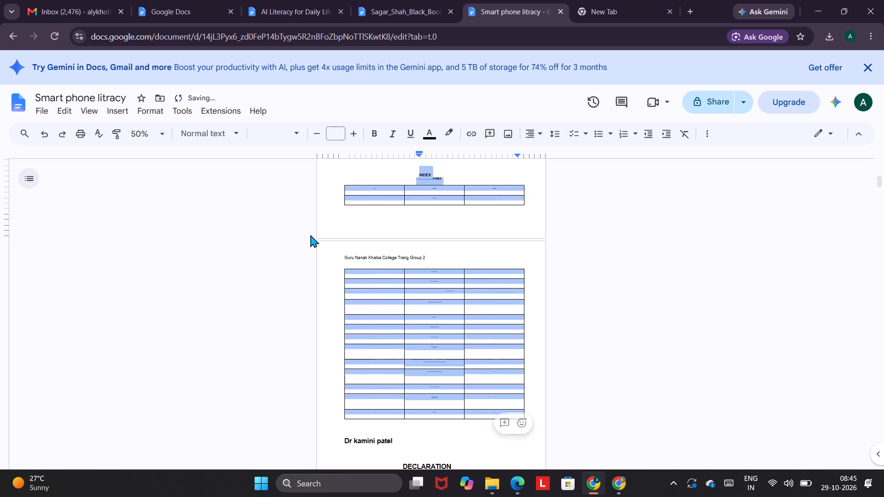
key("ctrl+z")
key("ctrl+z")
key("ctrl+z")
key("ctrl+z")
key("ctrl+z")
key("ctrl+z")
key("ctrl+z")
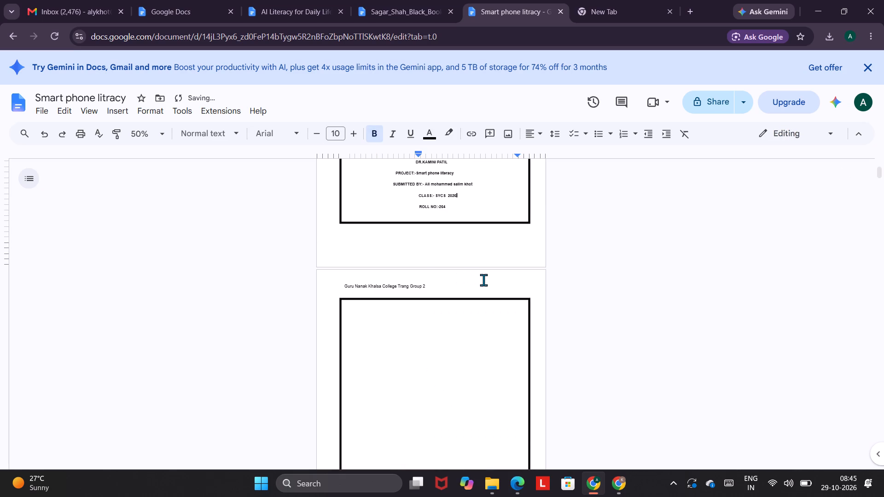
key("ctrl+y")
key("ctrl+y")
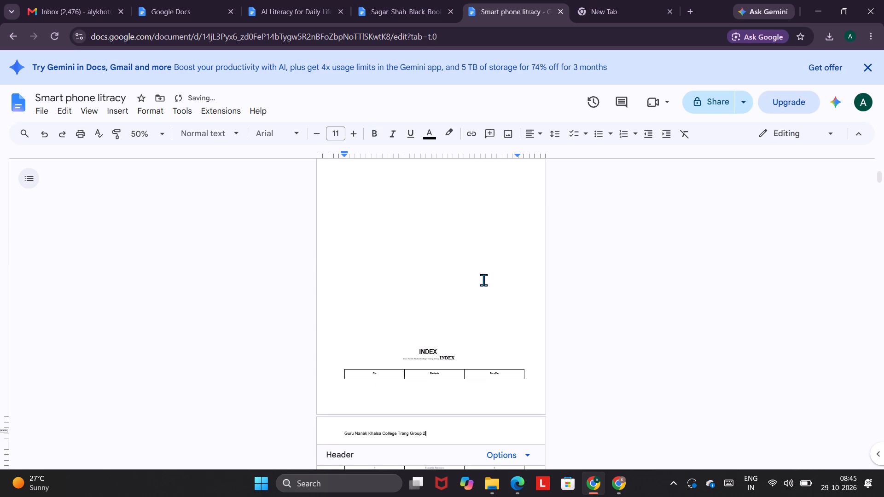
Select the INDEX headings with the whole contents table and enlarge their font size to a clearly readable level.
left_click_drag(338, 351, 553, 393)
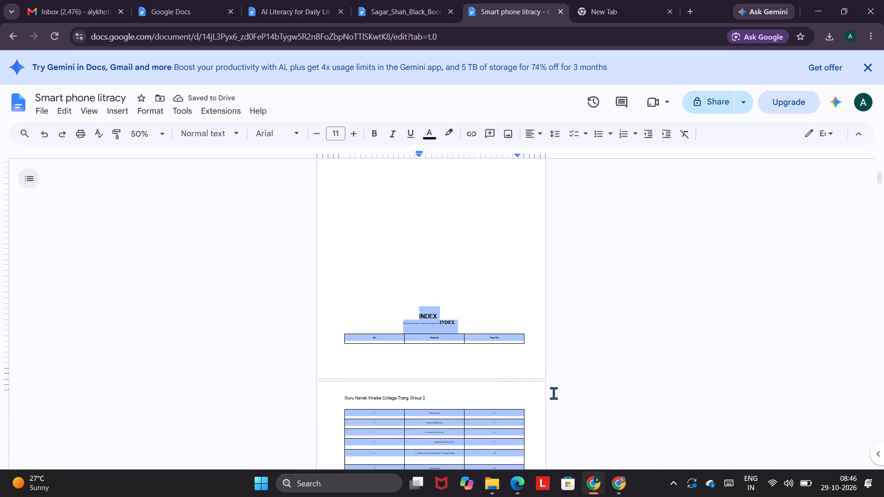
left_click_drag(553, 393, 551, 401)
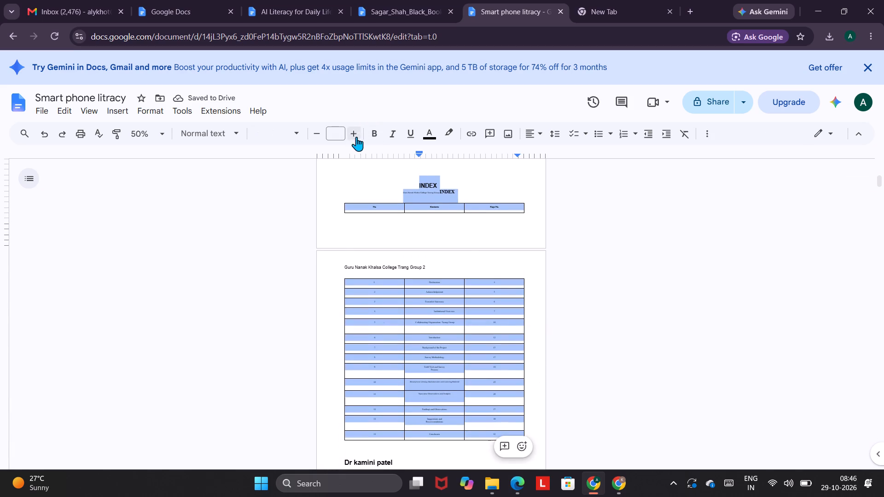
triple_click(355, 136)
triple_click(355, 136)
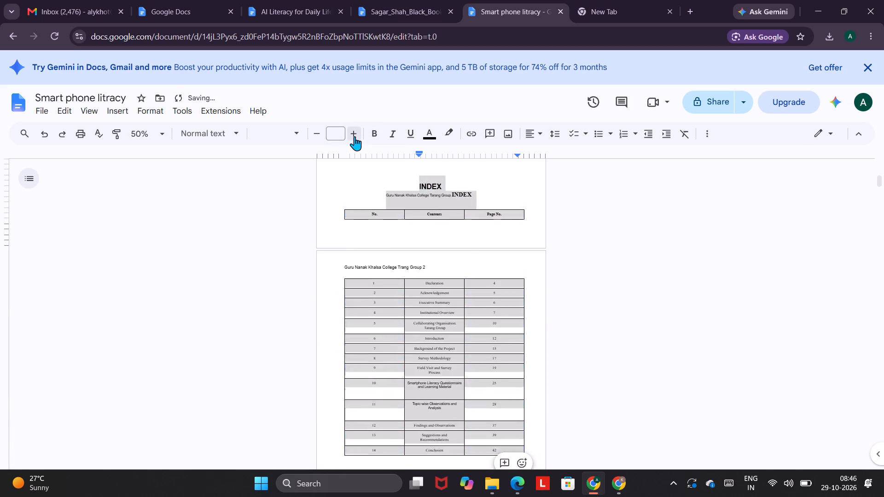
triple_click(355, 136)
double_click(355, 136)
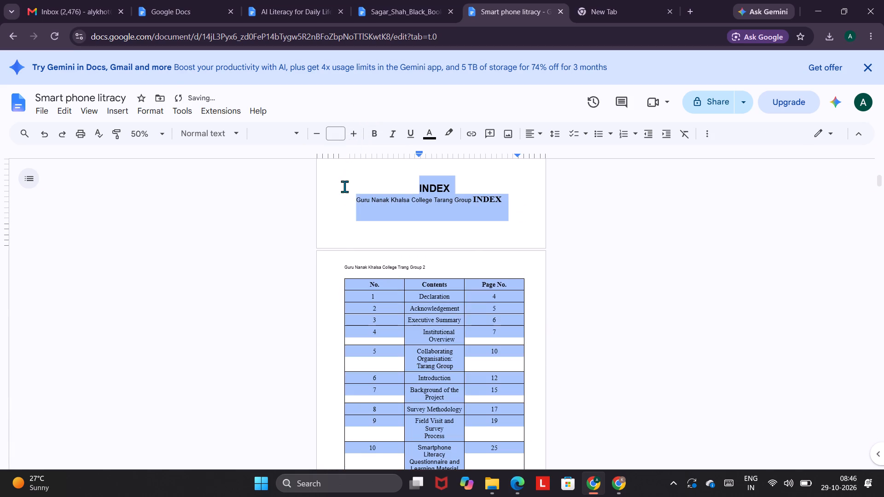
Push the first INDEX heading onto the next page, directly above the contents table, by inserting blank lines before it.
left_click(342, 198)
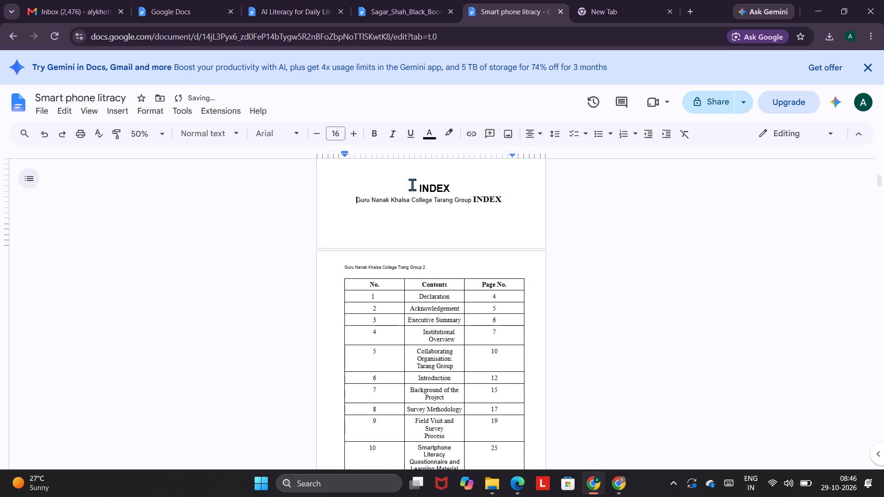
left_click(417, 186)
key("Return")
key("Return")
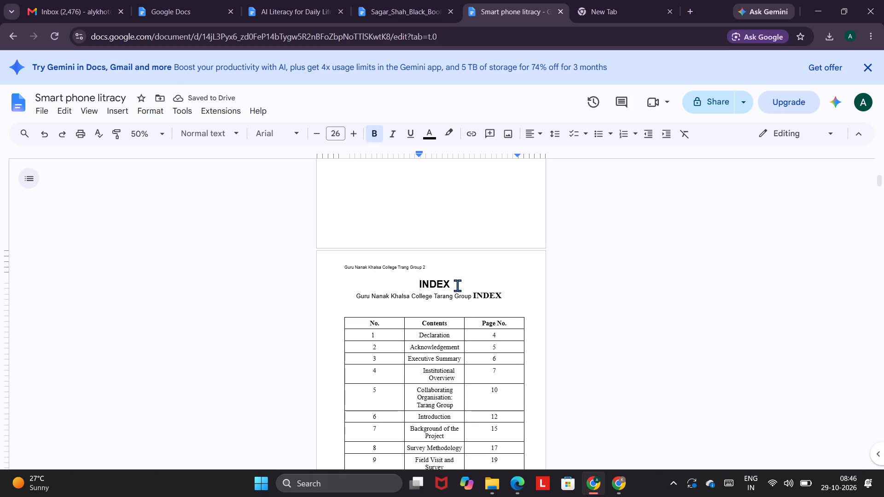
Set the font size of the first INDEX heading to 14.
left_click_drag(457, 285, 415, 286)
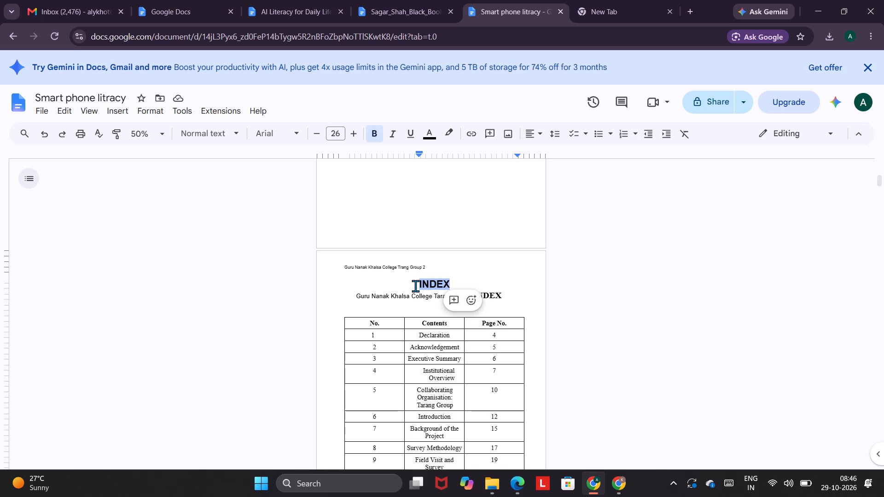
triple_click(322, 135)
triple_click(322, 135)
triple_click(322, 135)
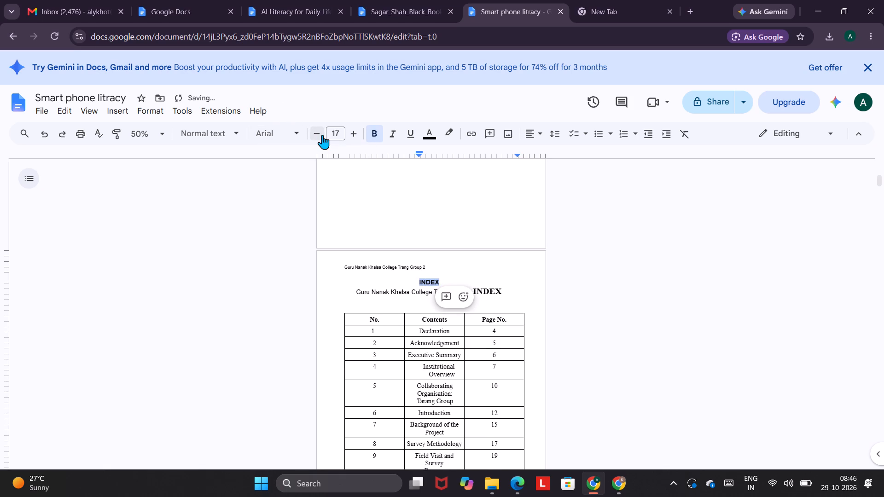
triple_click(322, 135)
left_click(322, 135)
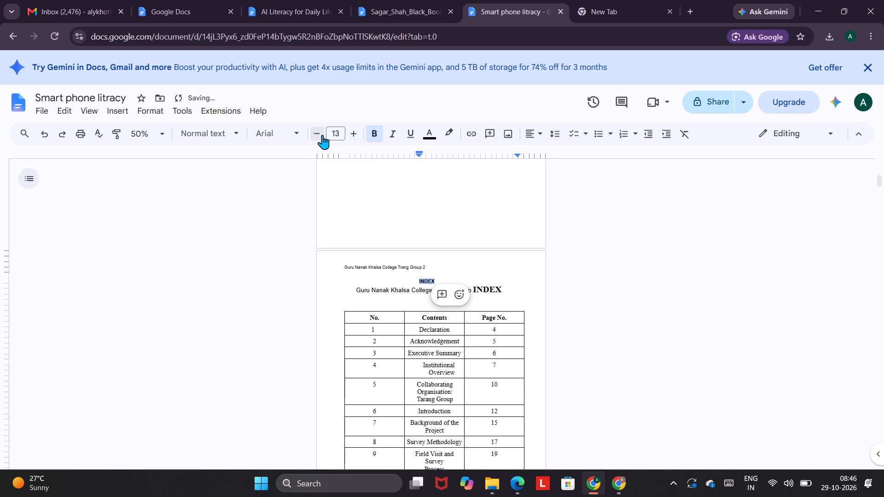
left_click(322, 135)
left_click(322, 135)
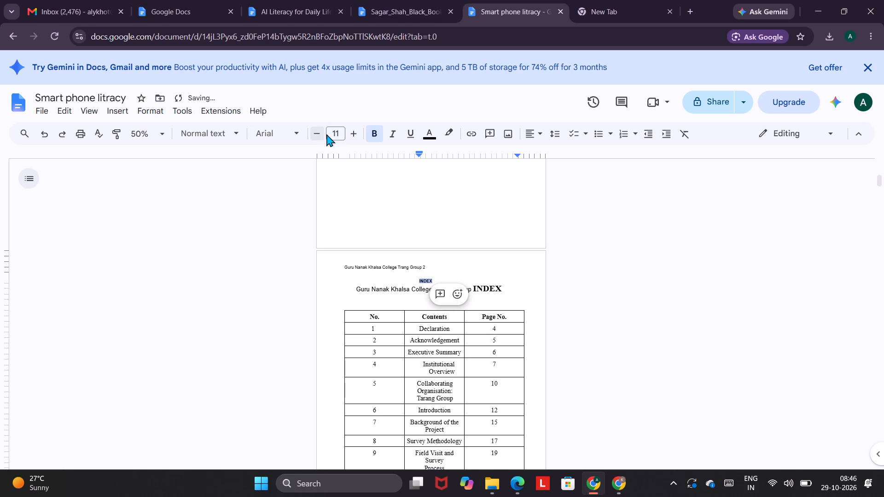
left_click(355, 132)
double_click(355, 132)
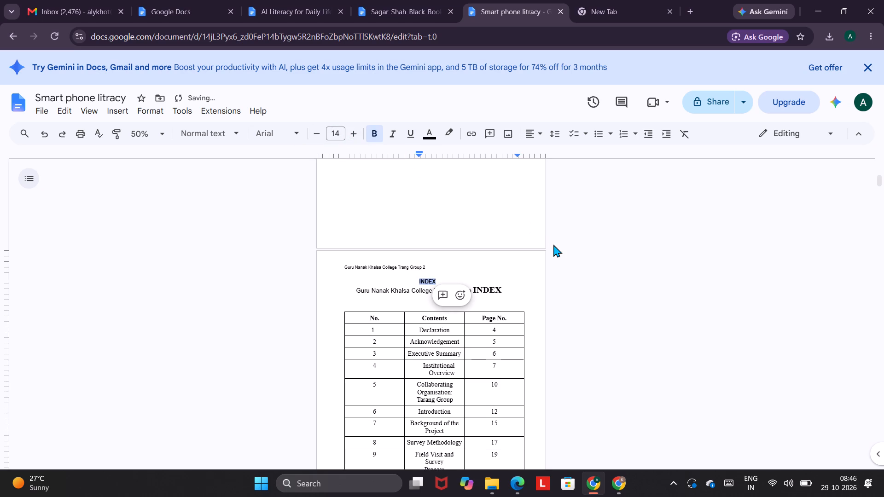
left_click(554, 246)
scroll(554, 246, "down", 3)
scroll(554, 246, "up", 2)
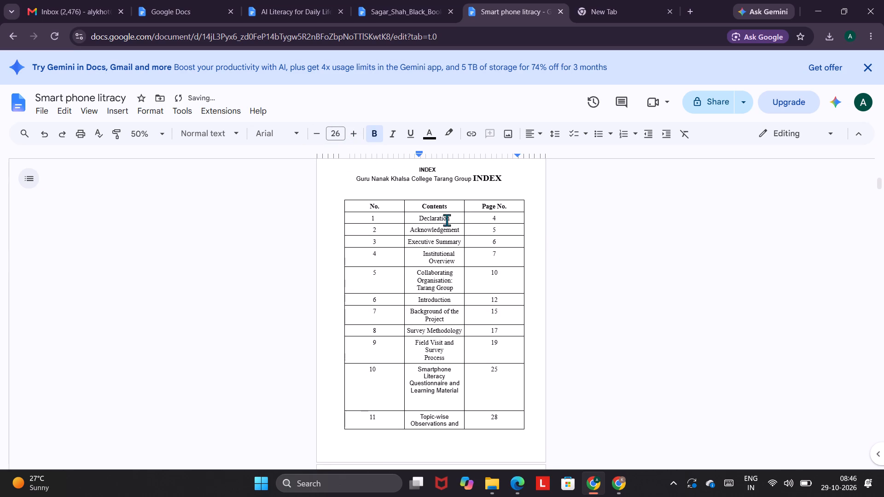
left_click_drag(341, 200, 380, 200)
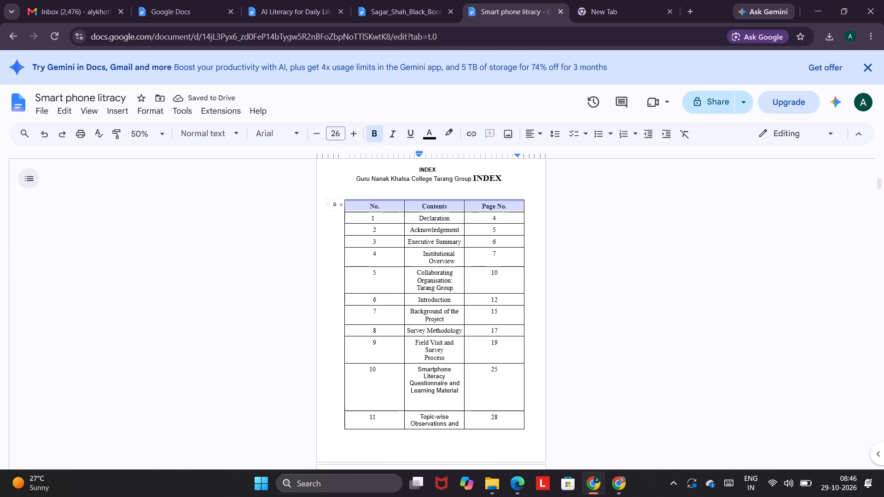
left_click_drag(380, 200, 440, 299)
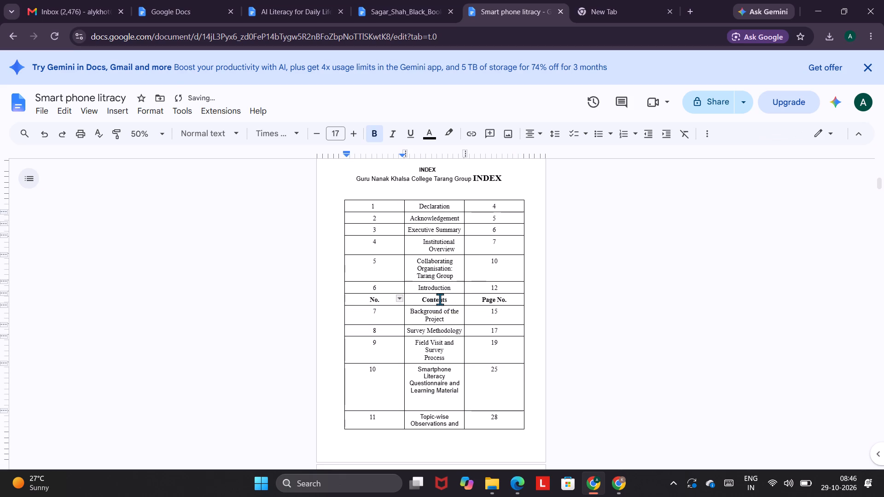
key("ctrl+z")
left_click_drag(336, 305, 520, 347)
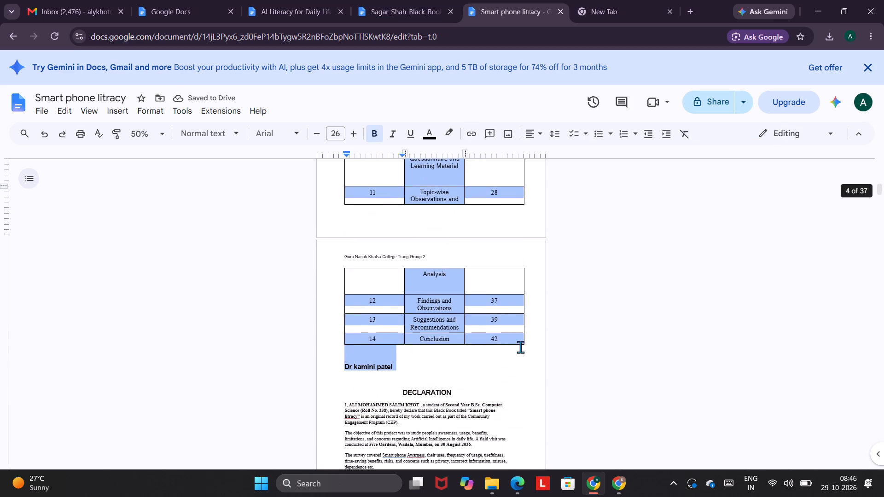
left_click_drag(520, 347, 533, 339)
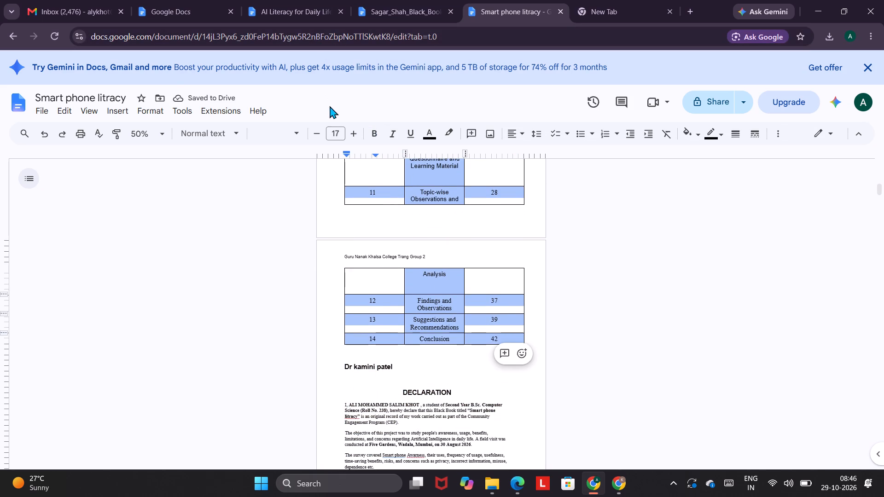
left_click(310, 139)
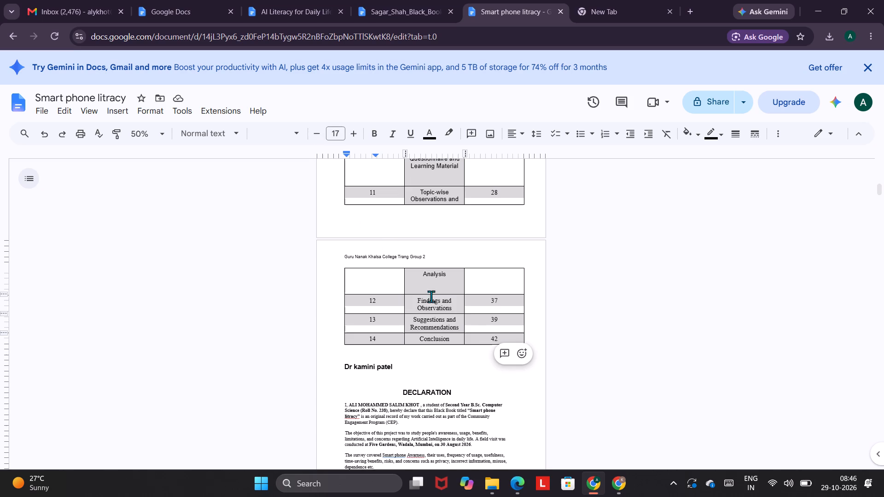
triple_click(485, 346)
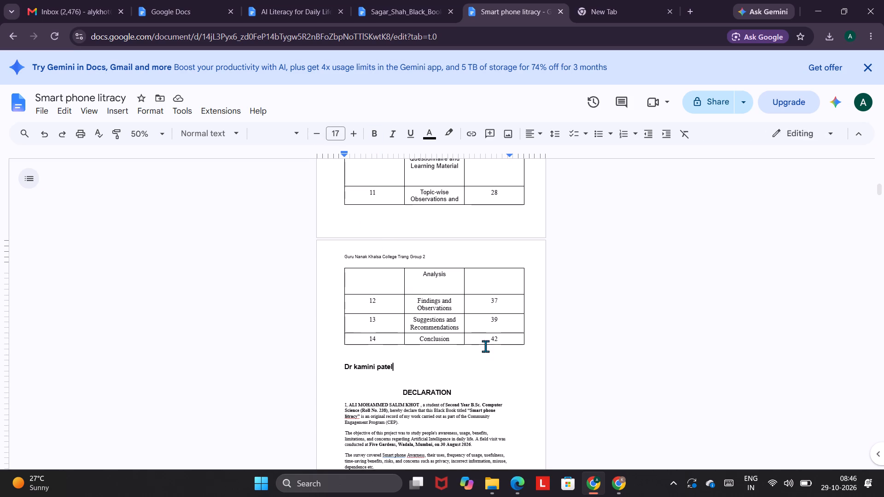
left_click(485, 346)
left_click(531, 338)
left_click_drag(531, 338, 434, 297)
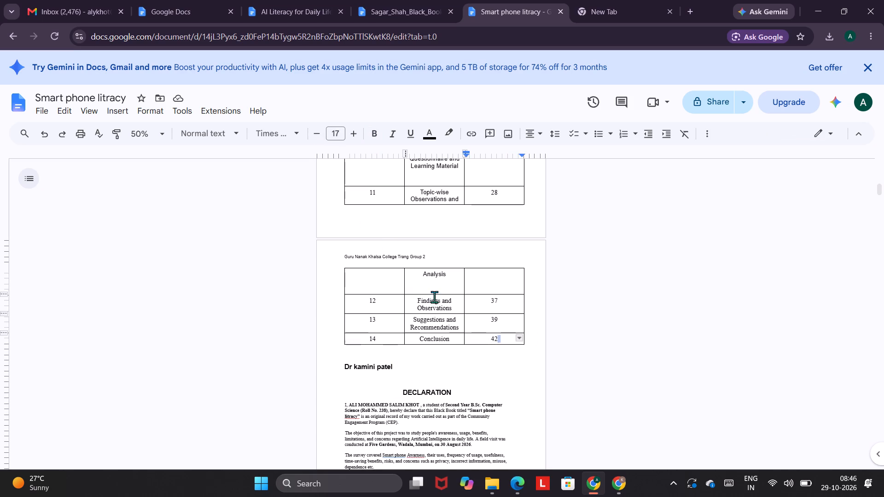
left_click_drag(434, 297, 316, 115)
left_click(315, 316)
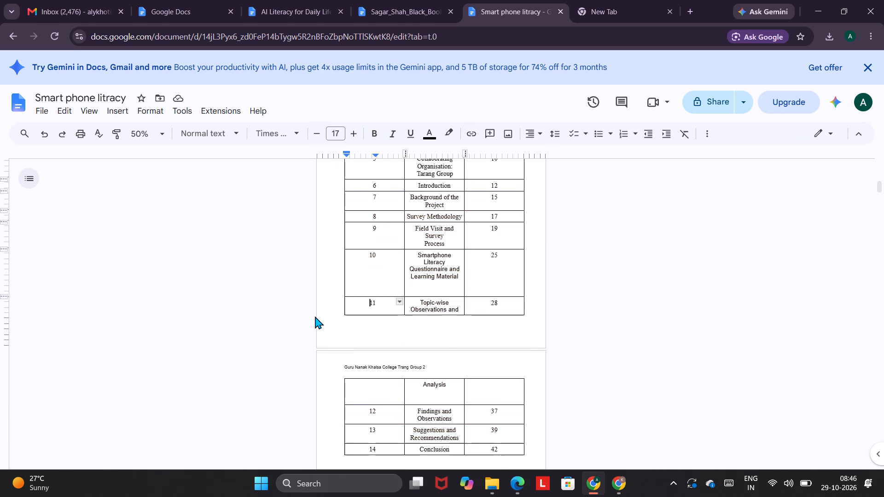
Select the line below the INDEX heading with the whole contents table and reduce the font size until the table entries are 9.
scroll(315, 316, "up", 2)
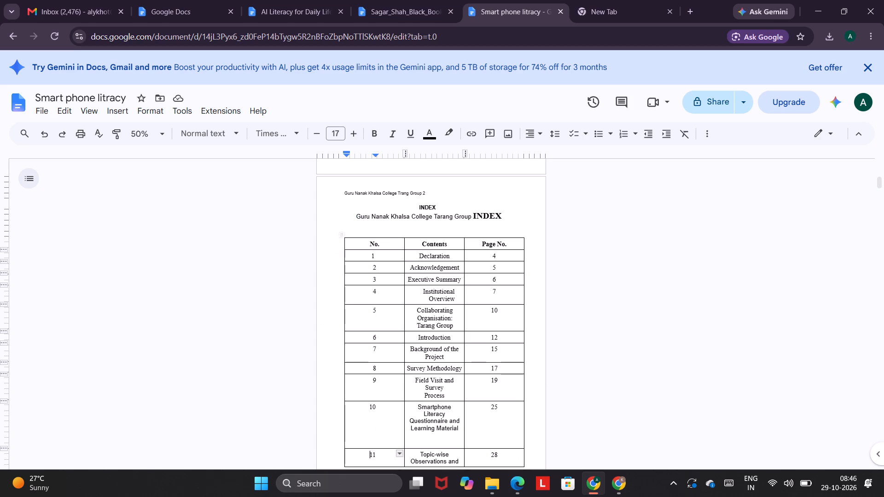
left_click_drag(344, 231, 420, 303)
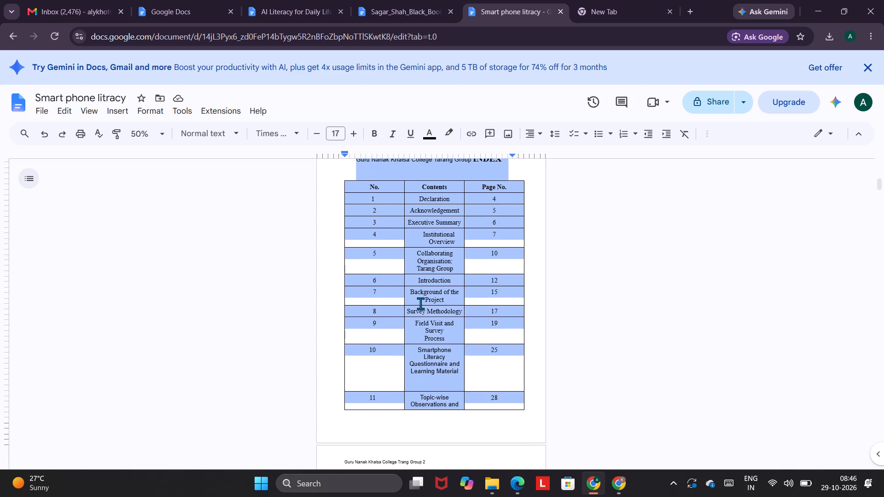
left_click_drag(420, 303, 431, 309)
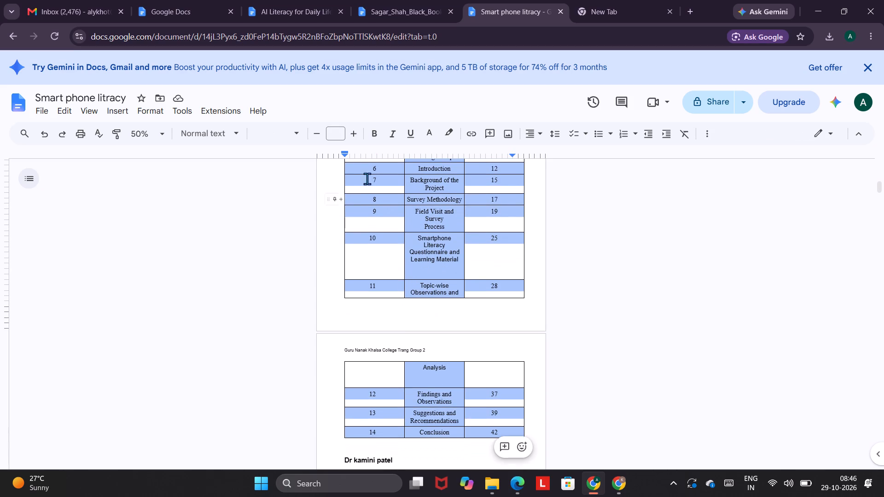
left_click(313, 133)
left_click(313, 133)
left_click(313, 133)
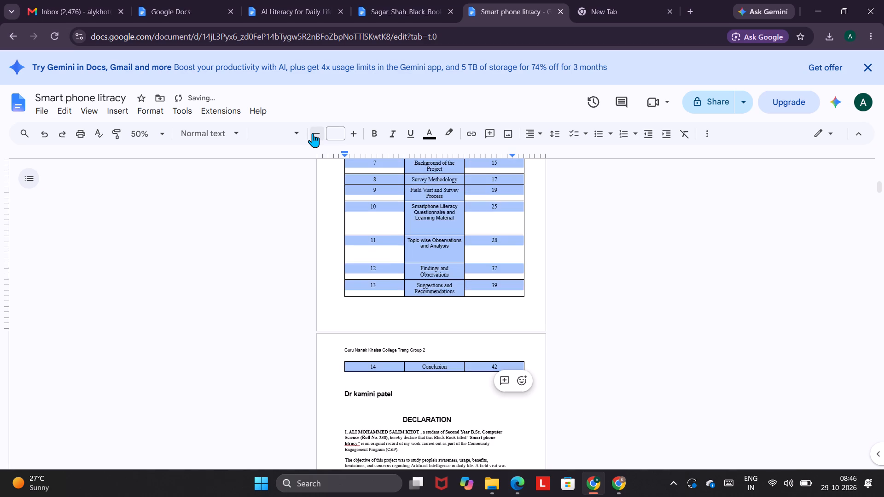
left_click(313, 133)
left_click(313, 133)
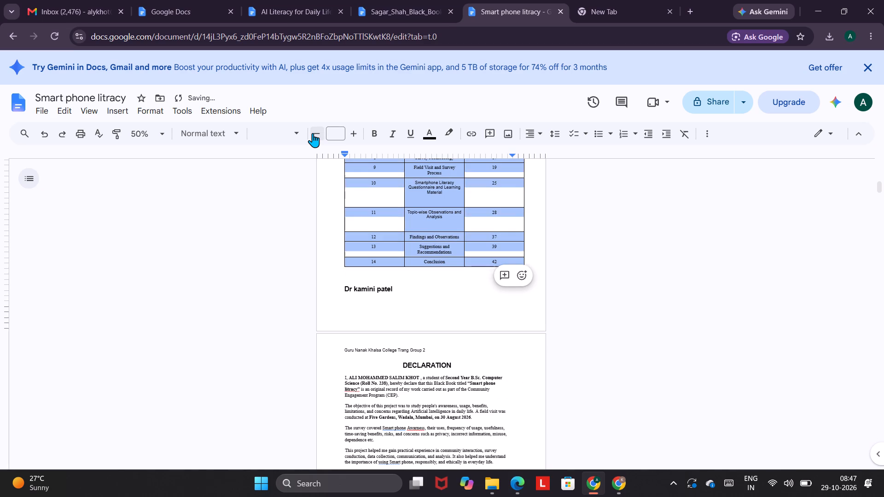
left_click(313, 133)
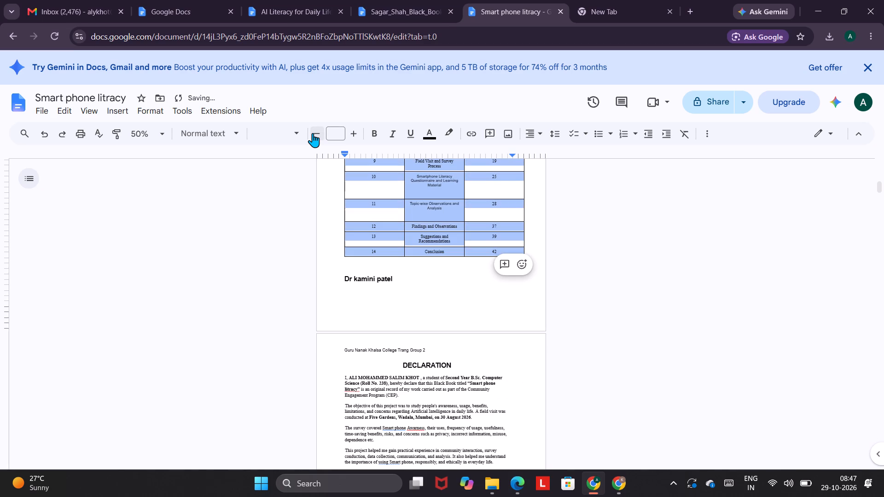
left_click(313, 133)
left_click(313, 133)
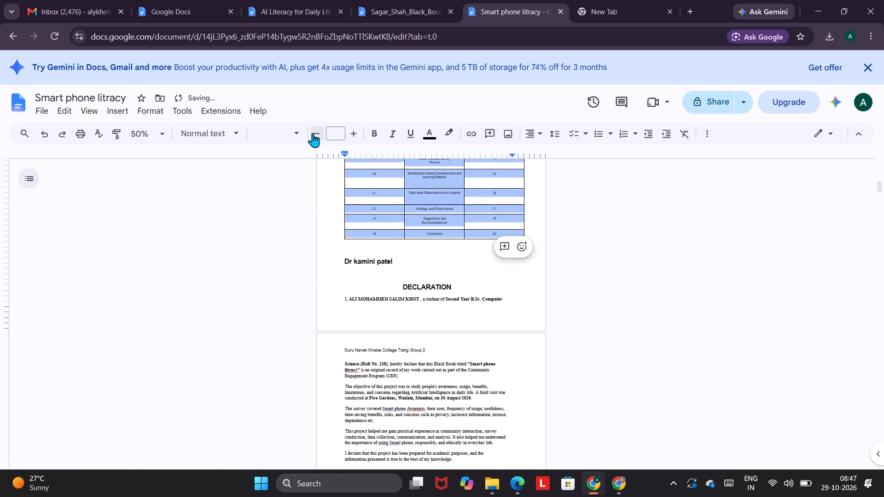
left_click(639, 200)
scroll(639, 200, "up", 1)
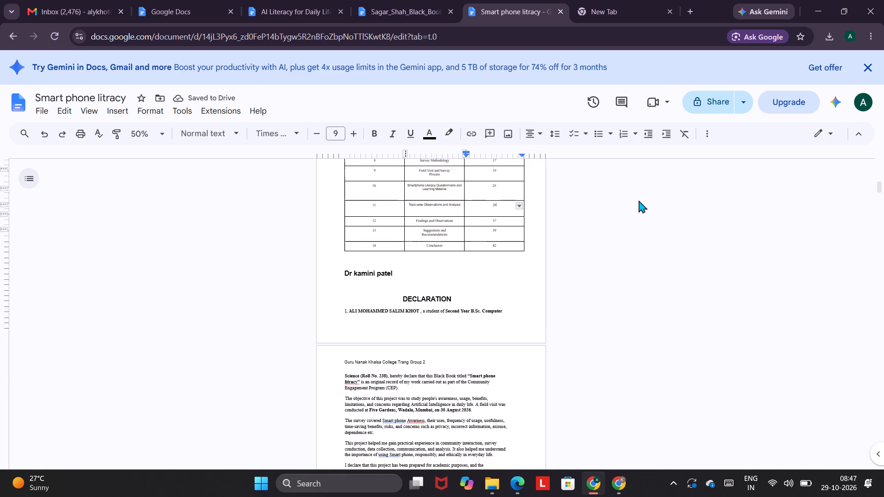
scroll(639, 200, "up", 3)
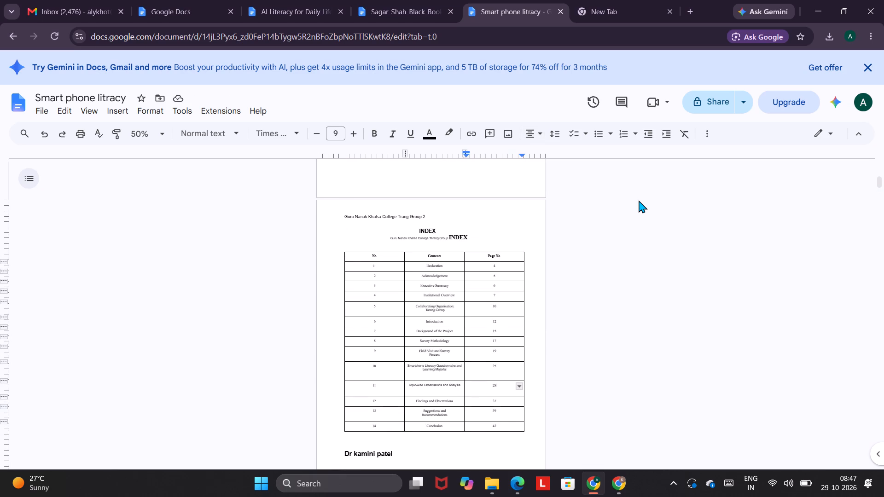
Delete the duplicate line "Guru Nanak Khalsa College Tarang Group INDEX" and leave one blank line between the INDEX heading and the table.
left_click(472, 237)
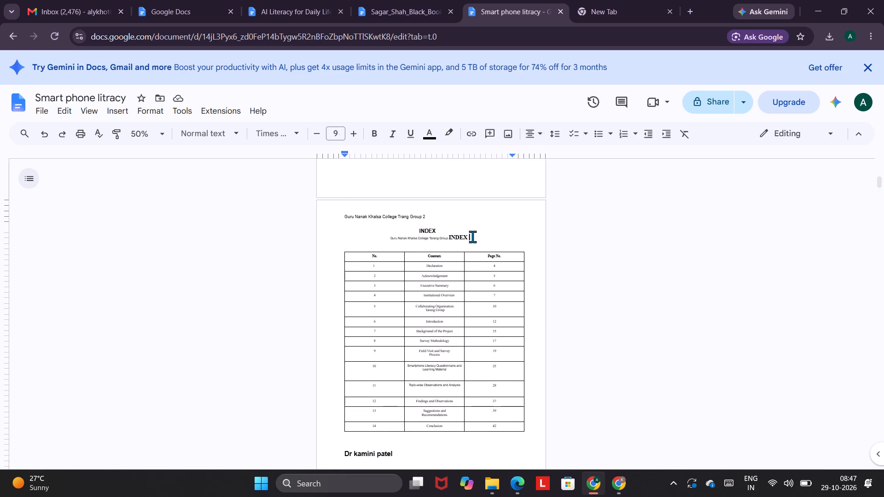
key("BackSpace")
key("BackSpace")
key("BackSpace")
key("BackSpace")
key("BackSpace")
key("BackSpace")
key("BackSpace")
key("BackSpace")
key("BackSpace")
key("BackSpace")
key("BackSpace")
key("BackSpace")
key("BackSpace")
key("BackSpace")
key("BackSpace")
key("BackSpace")
key("BackSpace")
key("BackSpace")
key("BackSpace")
key("BackSpace")
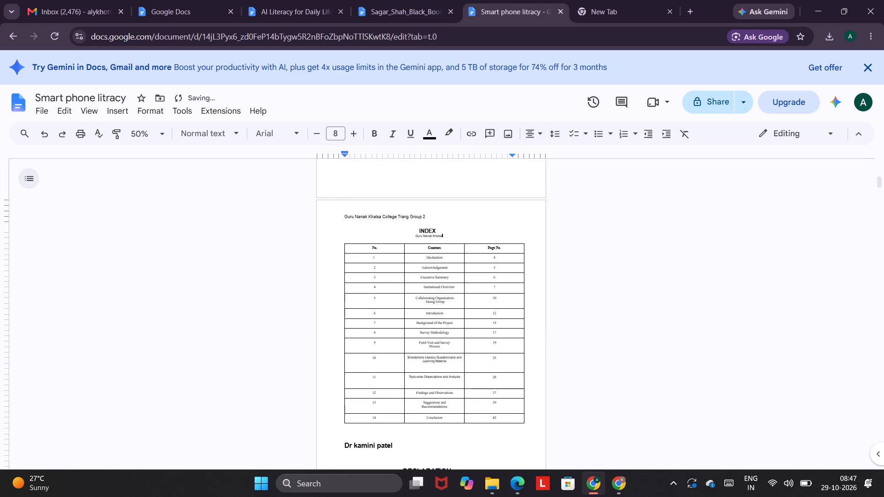
key("BackSpace")
key("BackSpace")
key("BackSpace")
key("BackSpace")
key("BackSpace")
key("BackSpace")
key("BackSpace")
key("BackSpace")
key("BackSpace")
key("BackSpace")
key("BackSpace")
key("BackSpace")
key("BackSpace")
key("BackSpace")
key("BackSpace")
key("BackSpace")
key("BackSpace")
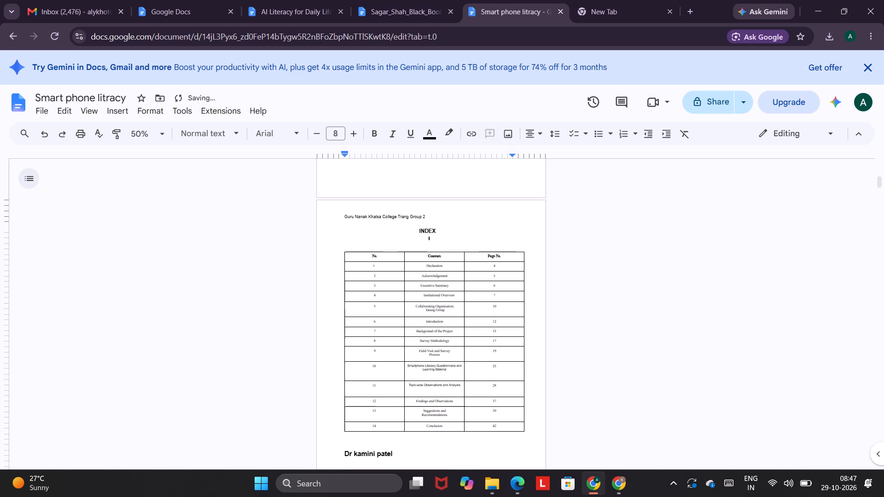
key("BackSpace")
key("BackSpace")
key("BackSpace")
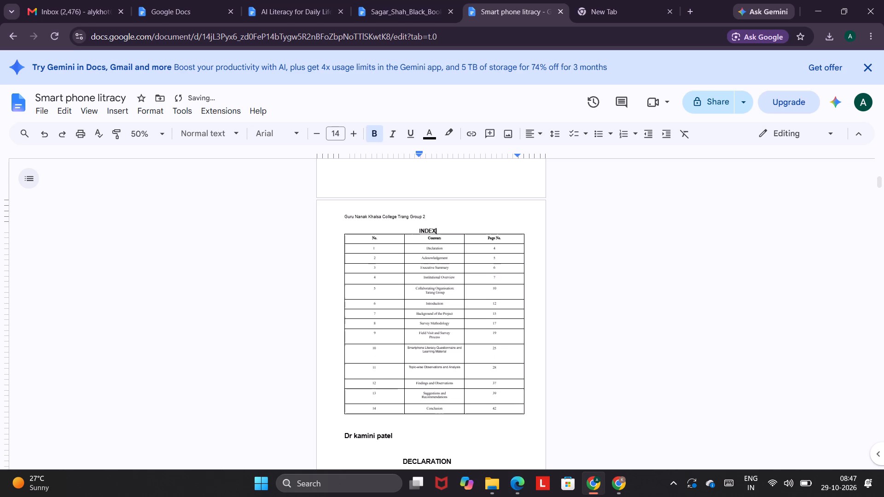
key("Return")
Push the DECLARATION heading and its text onto a new page after the contents table.
scroll(472, 237, "down", 1)
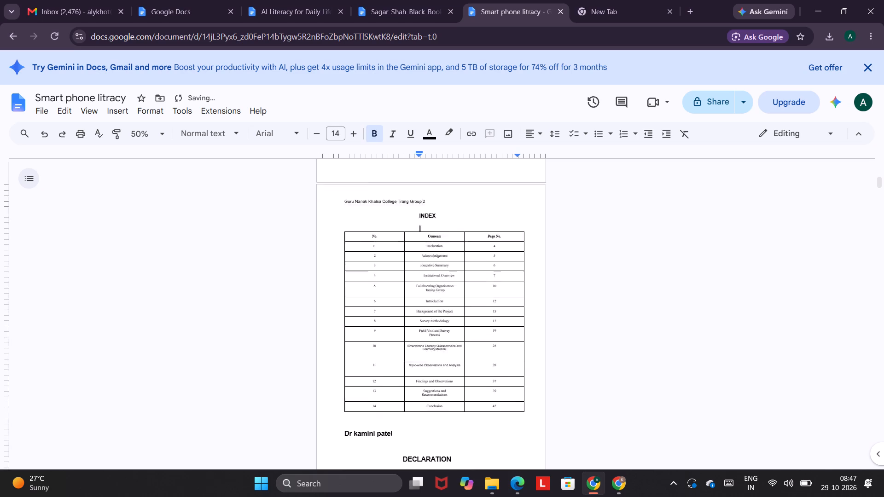
scroll(472, 237, "down", 2)
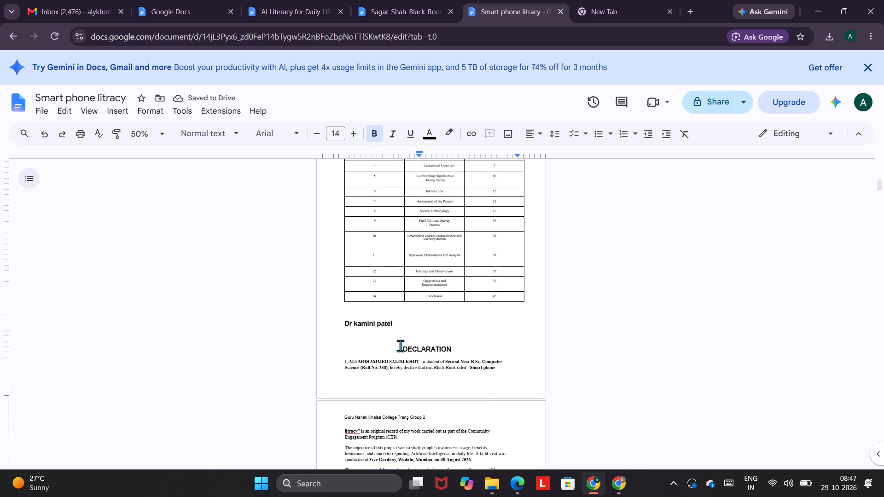
left_click(400, 346)
key("Return")
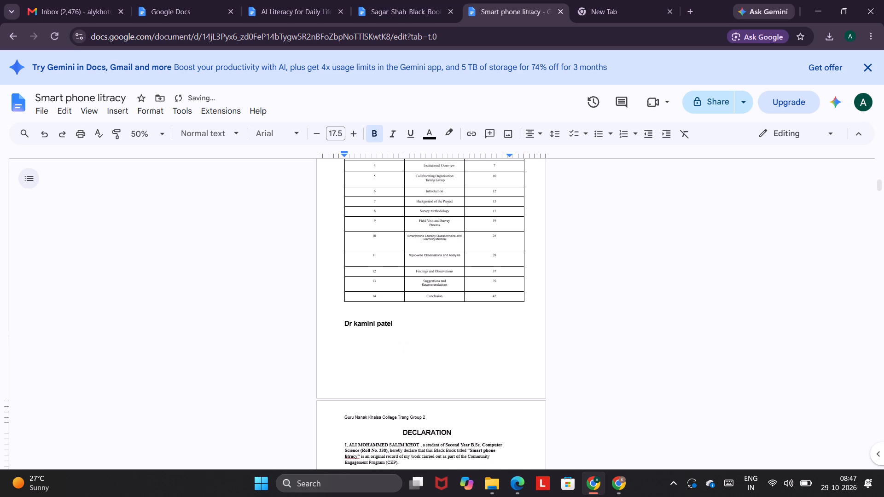
Delete the doctor's name standing alone below the contents table.
left_click(398, 327)
key("BackSpace")
key("BackSpace")
key("BackSpace")
key("BackSpace")
key("BackSpace")
key("BackSpace")
key("BackSpace")
key("BackSpace")
key("BackSpace")
key("BackSpace")
key("BackSpace")
key("BackSpace")
key("BackSpace")
key("BackSpace")
key("BackSpace")
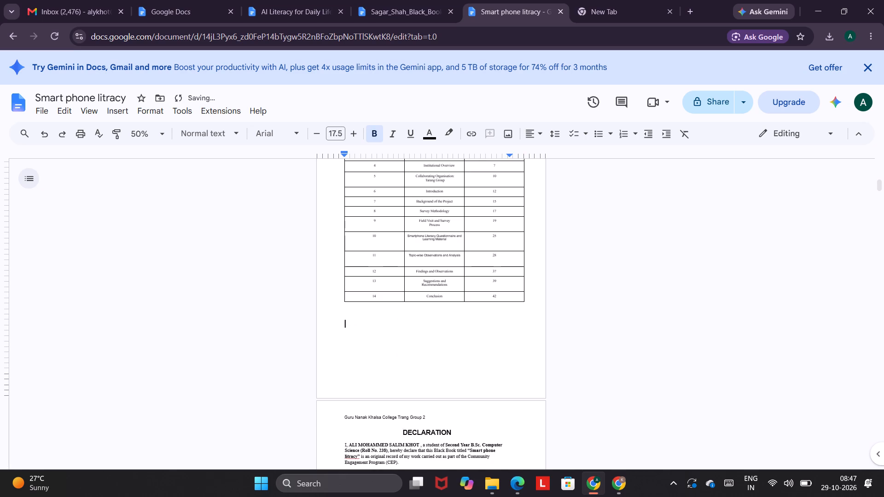
Copy the image with the two professors' signature details from page 2 of the Black Book document and return to the "Smart phone litracy" report.
left_click(390, 7)
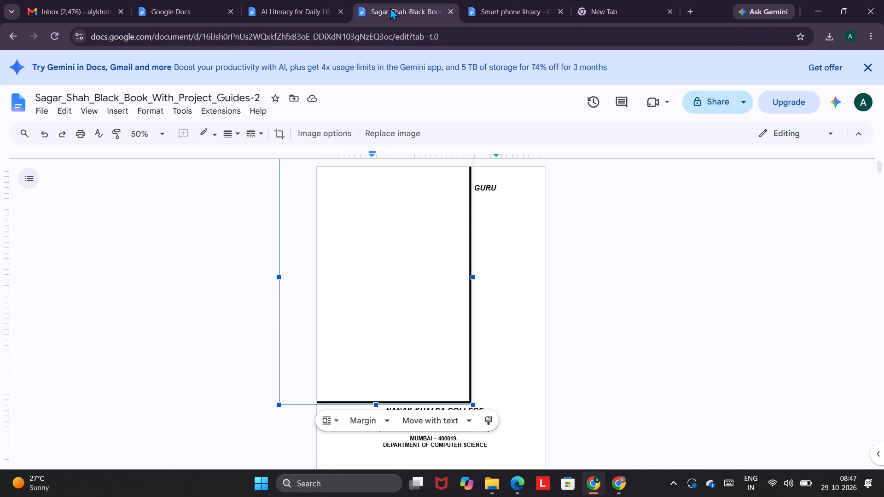
scroll(505, 331, "down", 5)
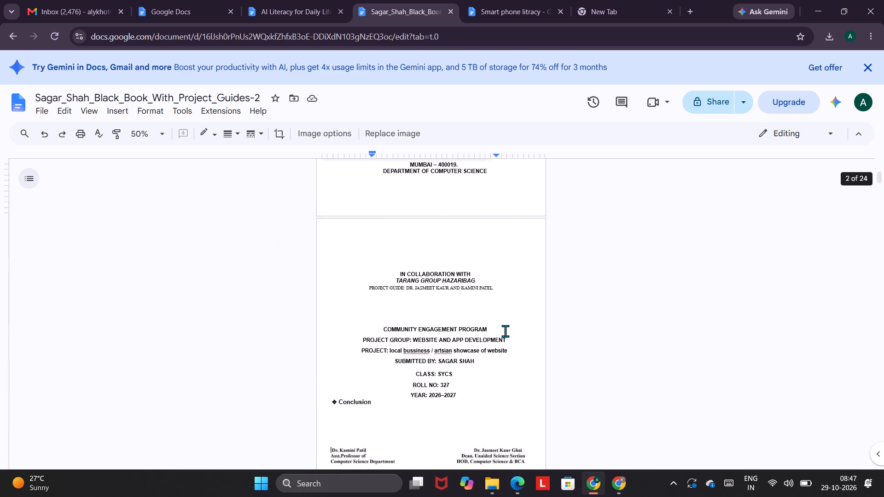
scroll(505, 331, "down", 3)
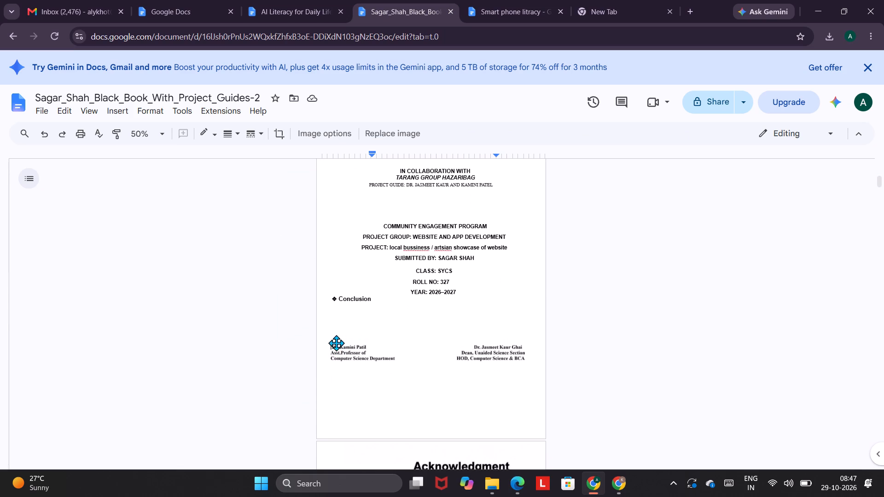
left_click_drag(329, 345, 358, 358)
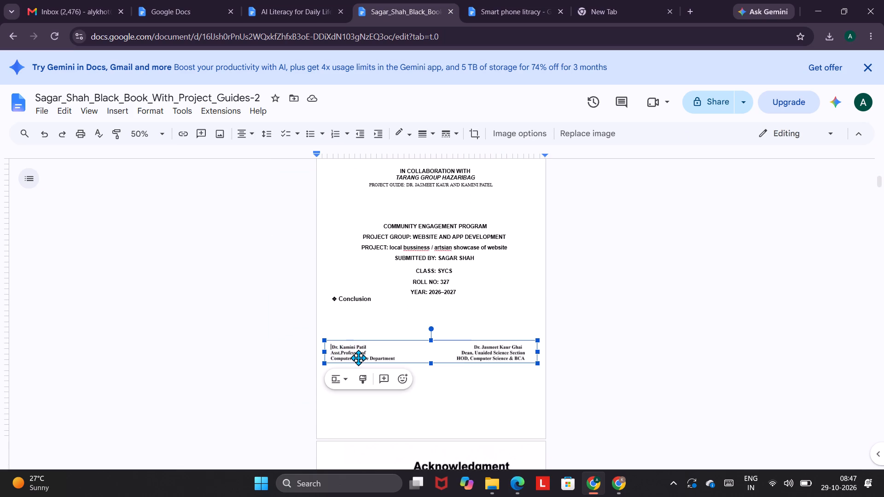
key("ctrl+c")
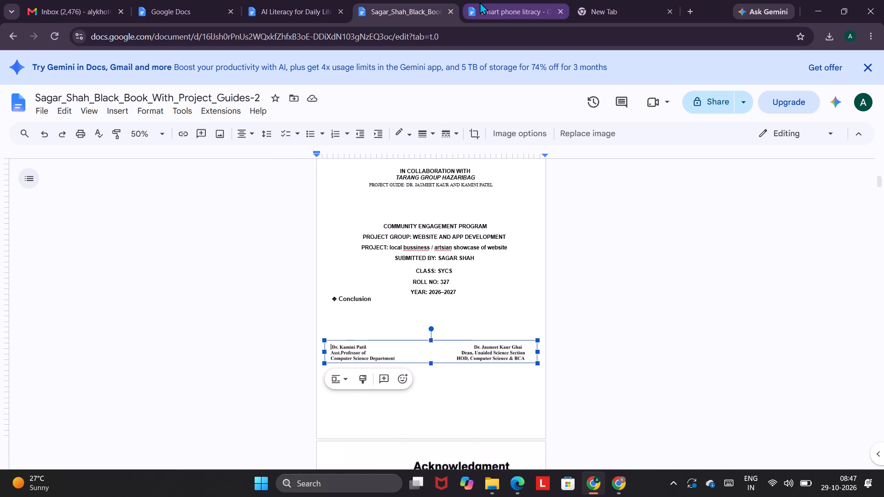
left_click(479, 3)
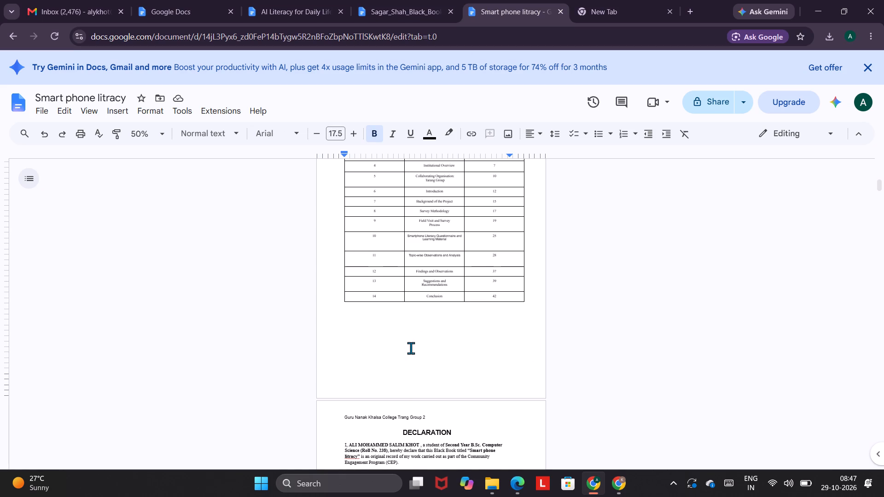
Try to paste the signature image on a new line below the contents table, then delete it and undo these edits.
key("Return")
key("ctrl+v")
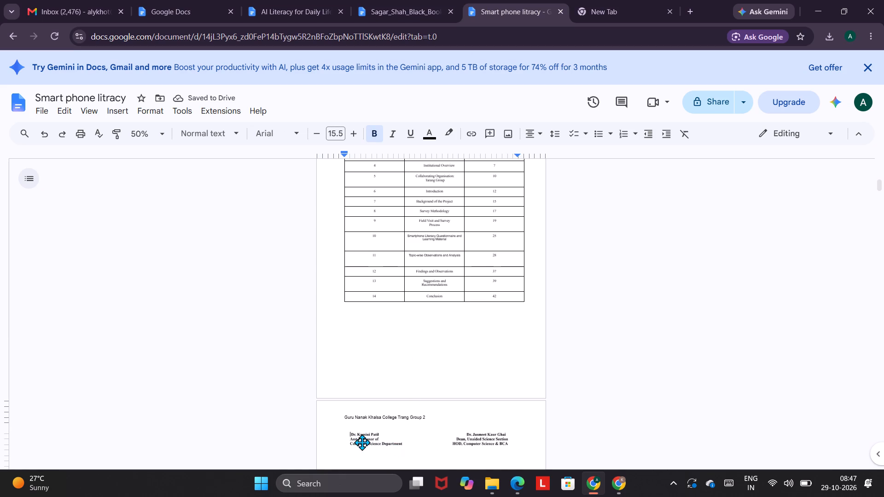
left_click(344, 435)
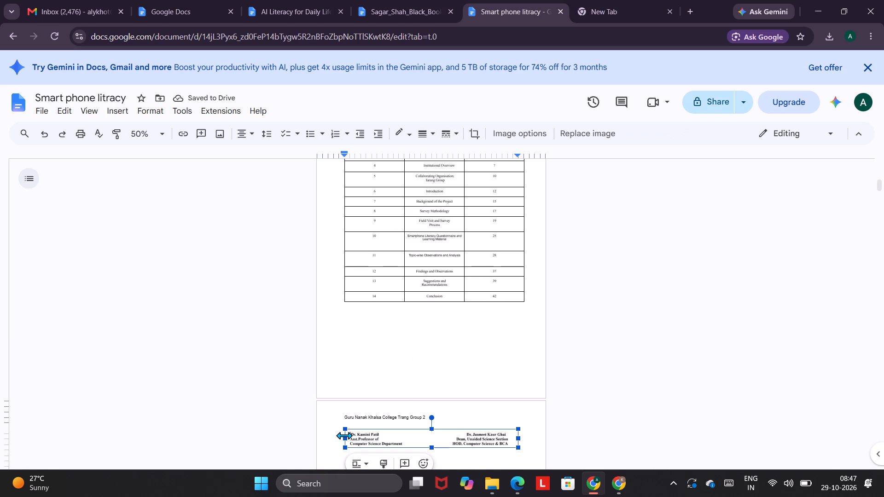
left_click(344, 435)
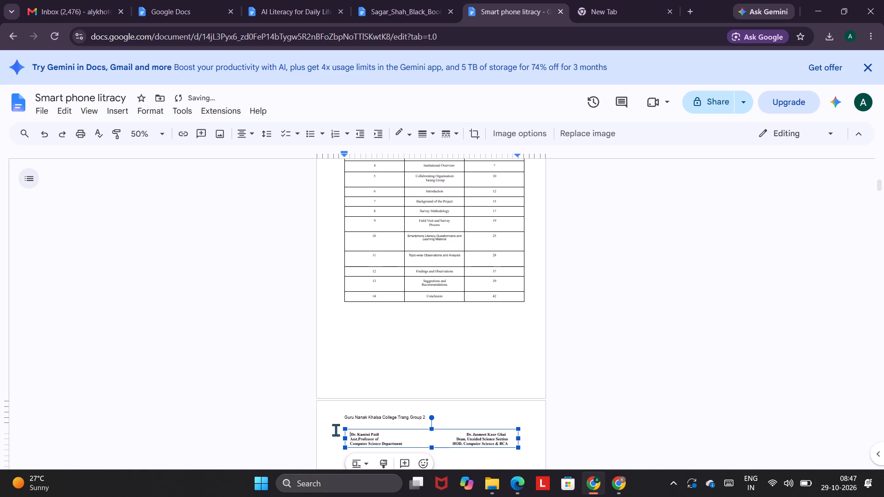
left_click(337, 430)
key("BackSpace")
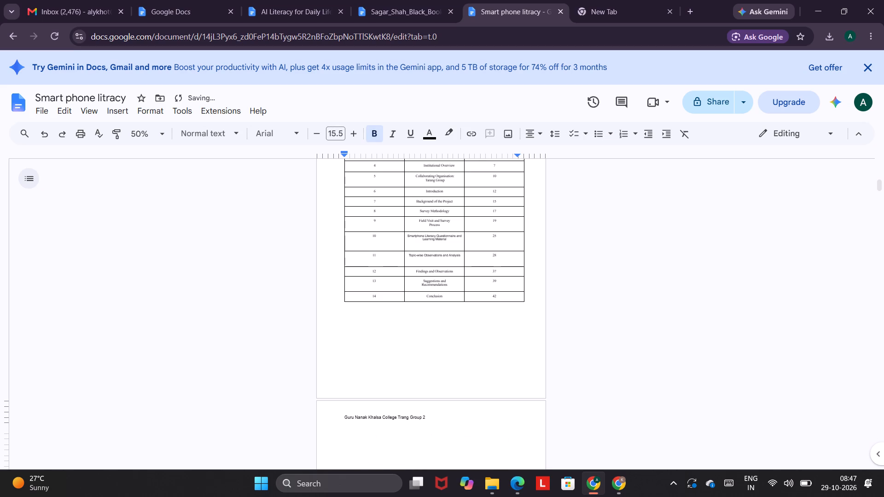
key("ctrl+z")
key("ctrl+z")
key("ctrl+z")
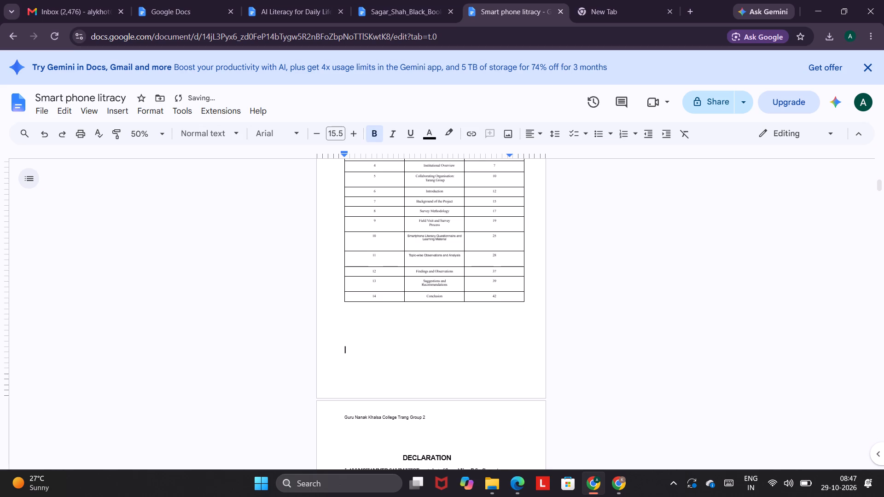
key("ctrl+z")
Paste the copied signature image in the blank space below the contents table, on the same page as the table.
key("ctrl+v")
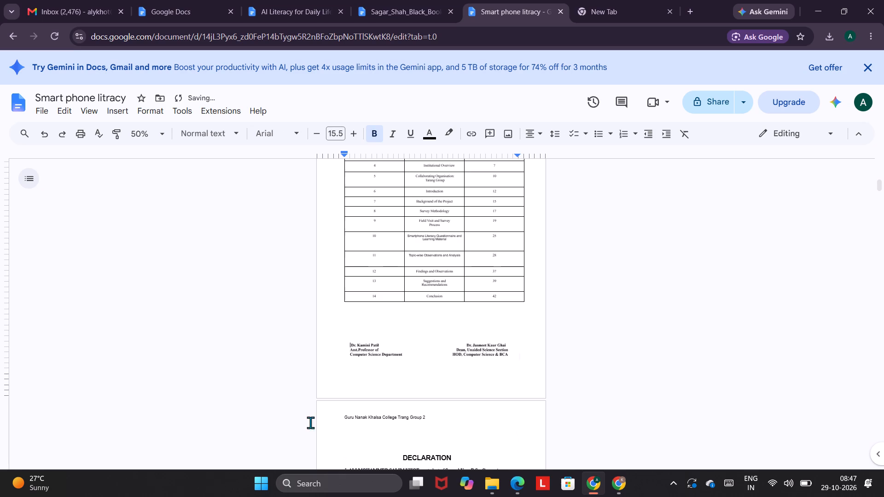
left_click(367, 353)
left_click_drag(367, 353, 381, 350)
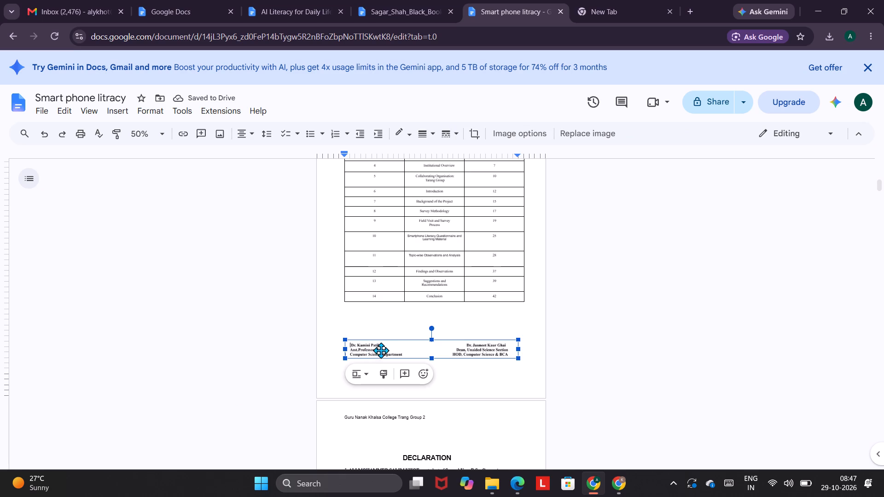
left_click_drag(381, 350, 381, 348)
left_click_drag(381, 348, 413, 345)
left_click(410, 317)
Return to the Black Book With Project Guides document.
left_click(384, 0)
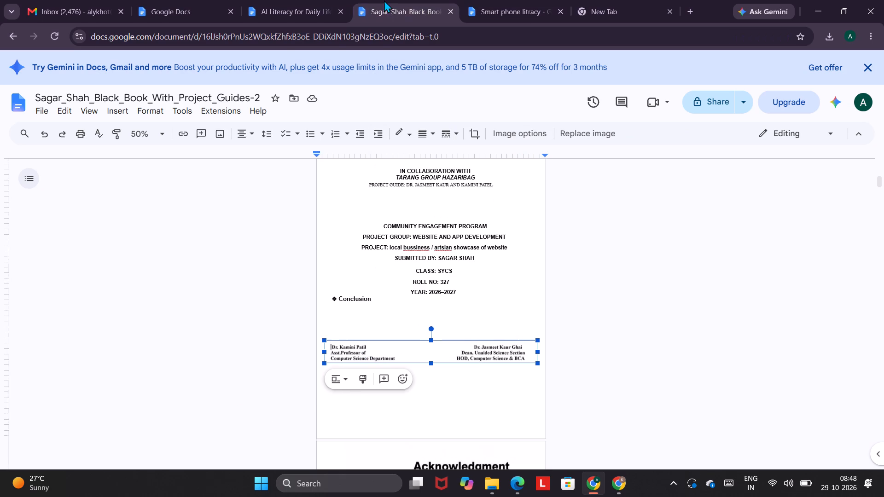
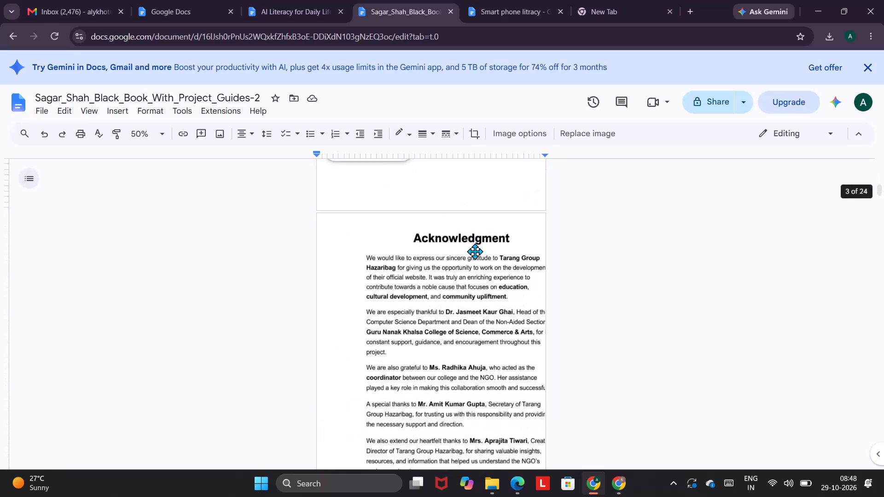
Examine the border on the cover page and the collaboration page of the Black Book With Project Guides document.
scroll(475, 251, "up", 2)
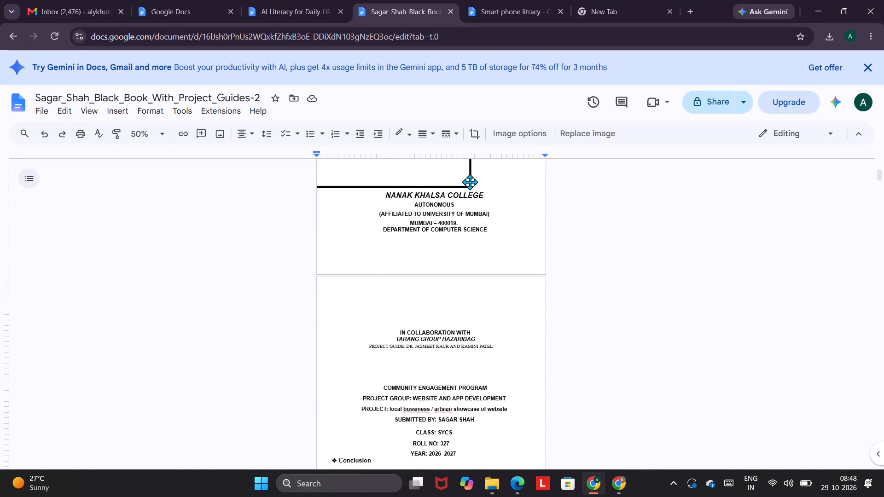
left_click(470, 182)
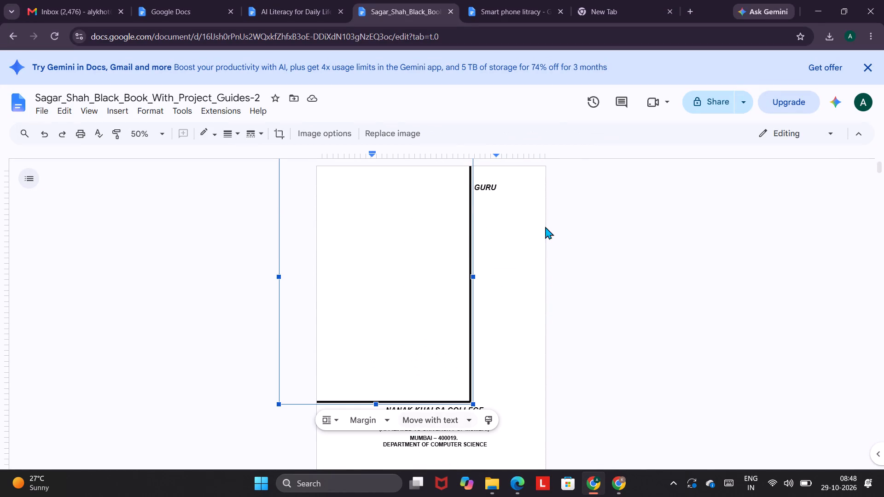
left_click(611, 231)
scroll(611, 231, "down", 3)
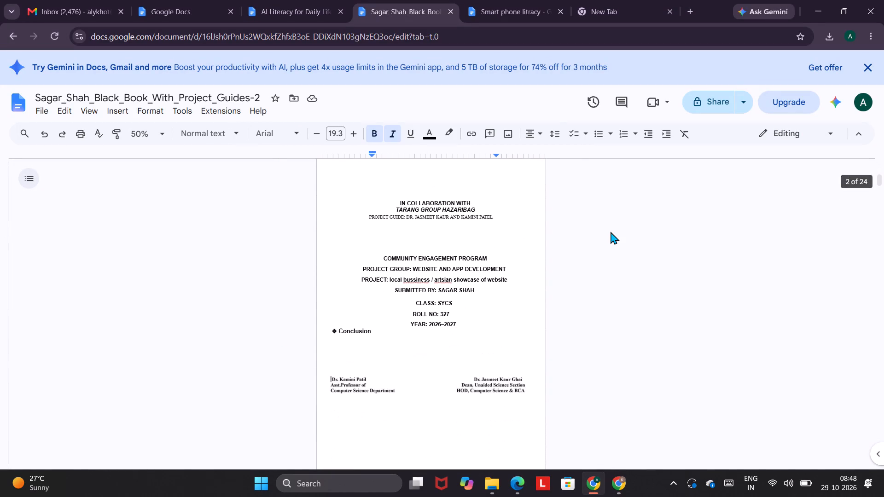
scroll(611, 231, "down", 3)
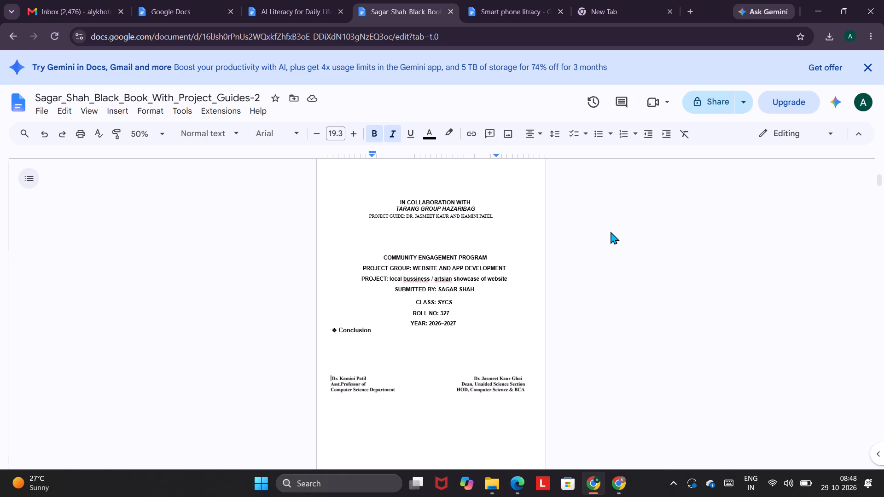
scroll(611, 231, "down", 2)
Compare the cover and index layout of the "AI Literacy for Daily Life" document with the "Smart phone litracy" report.
left_click(302, 0)
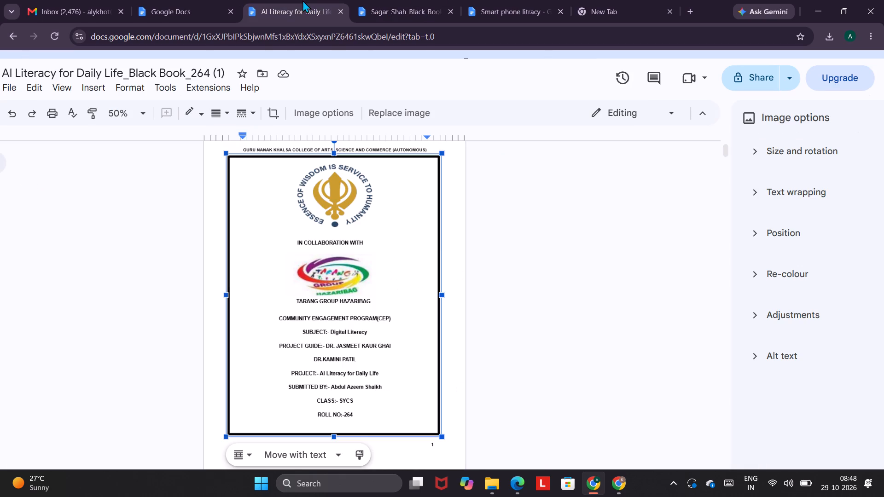
scroll(415, 305, "down", 9)
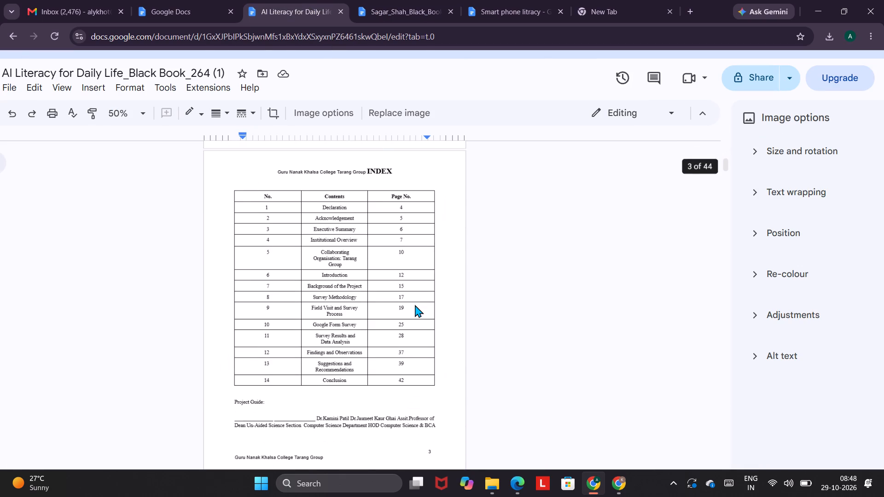
scroll(415, 305, "down", 3)
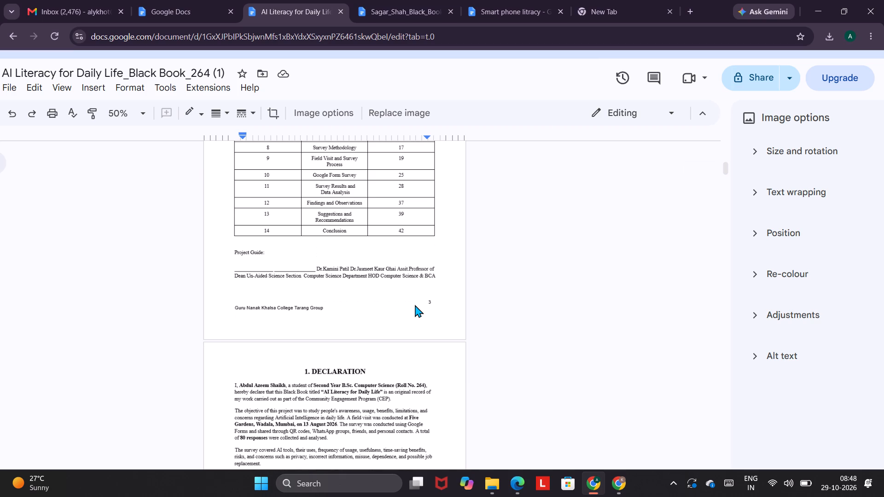
scroll(415, 305, "up", 9)
left_click(487, 1)
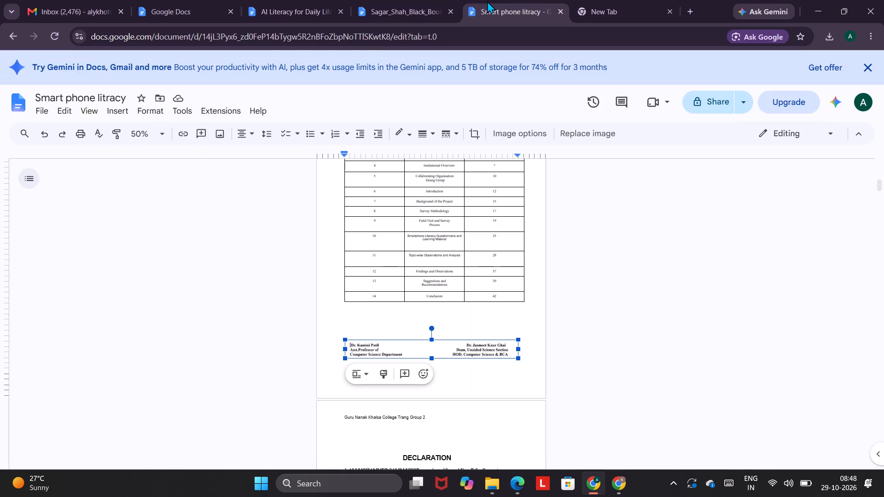
scroll(601, 317, "up", 9)
scroll(601, 317, "down", 1)
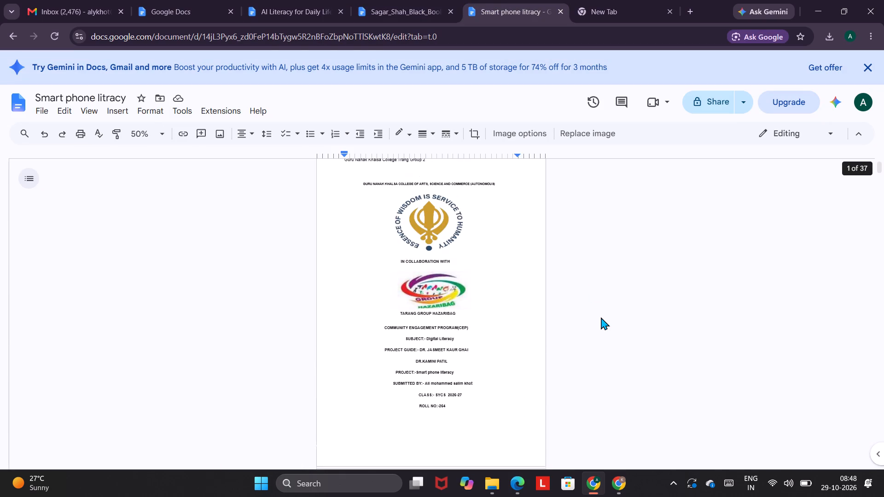
scroll(601, 317, "down", 3)
scroll(601, 317, "up", 4)
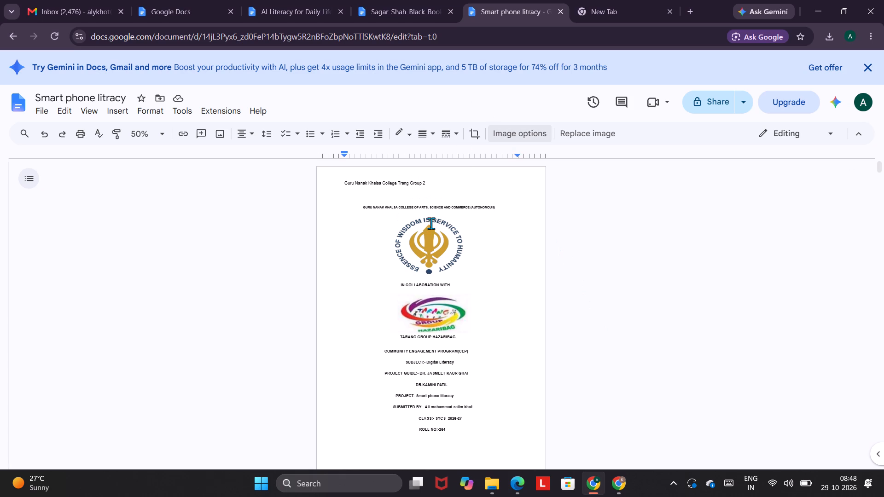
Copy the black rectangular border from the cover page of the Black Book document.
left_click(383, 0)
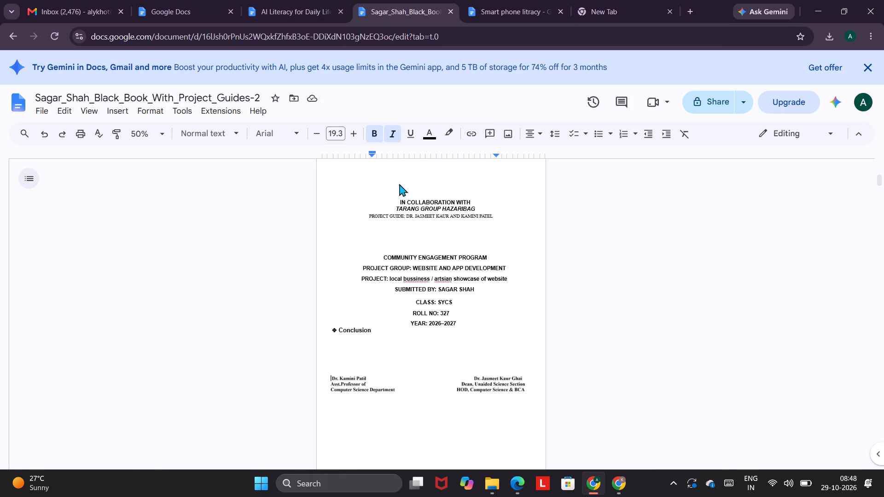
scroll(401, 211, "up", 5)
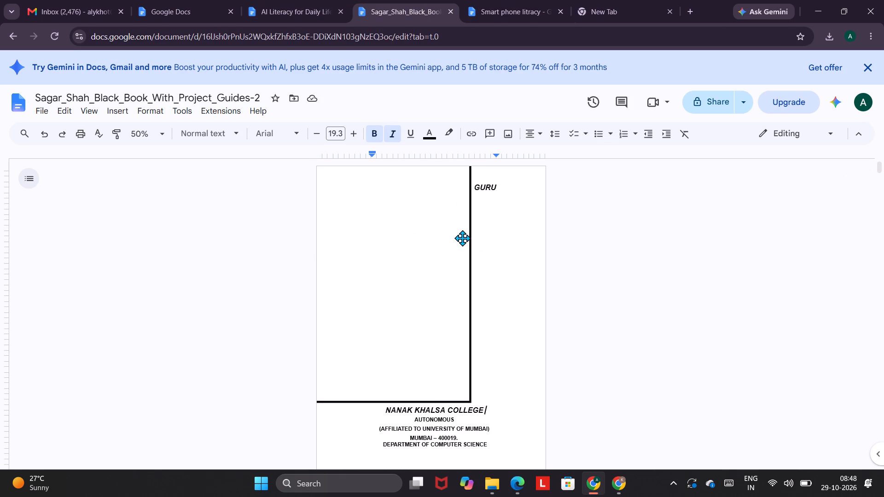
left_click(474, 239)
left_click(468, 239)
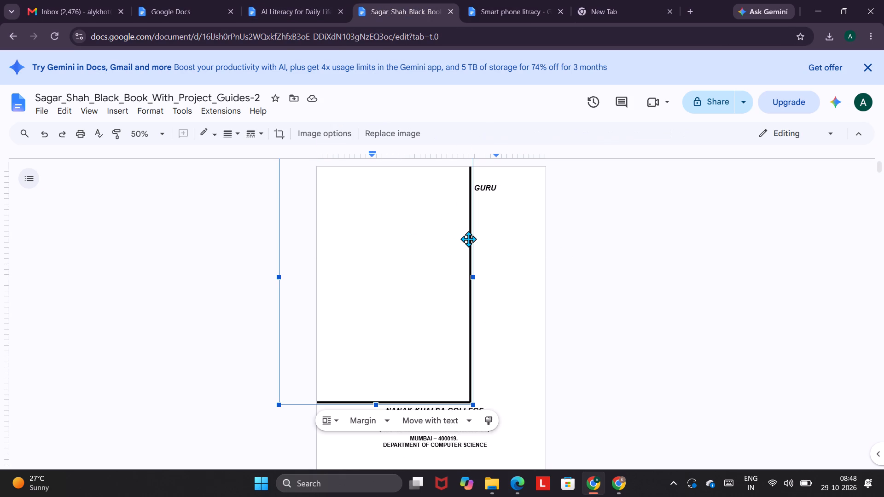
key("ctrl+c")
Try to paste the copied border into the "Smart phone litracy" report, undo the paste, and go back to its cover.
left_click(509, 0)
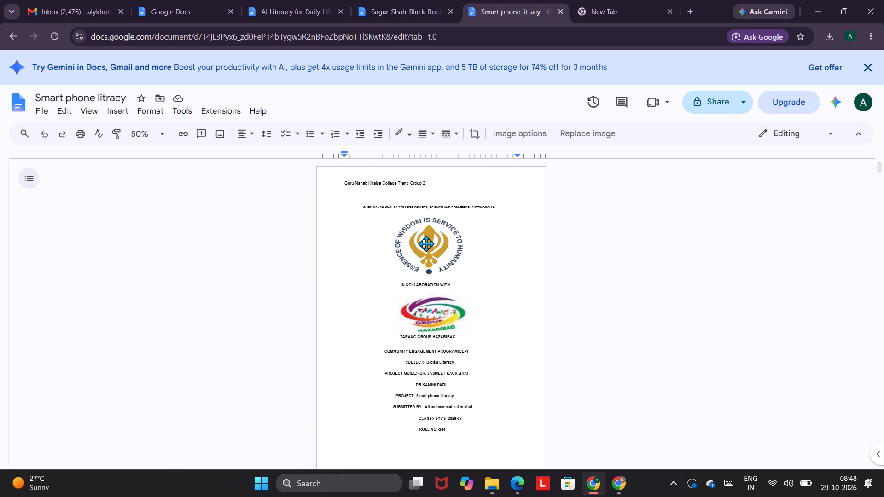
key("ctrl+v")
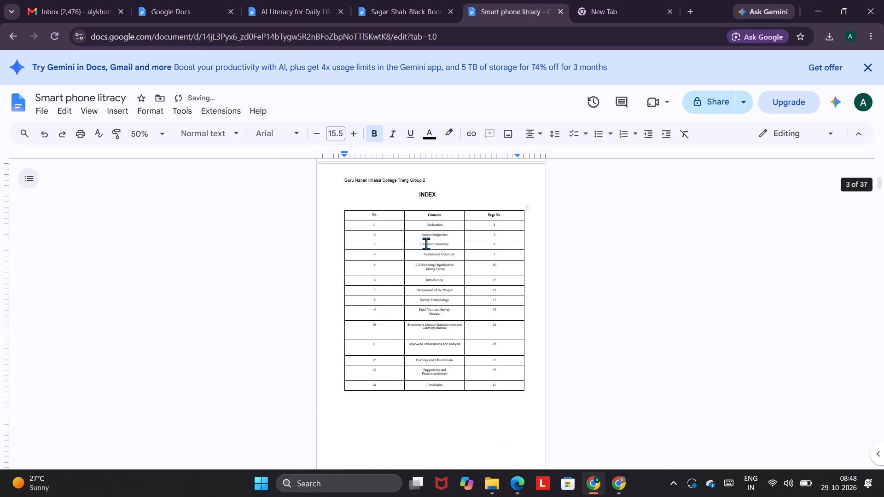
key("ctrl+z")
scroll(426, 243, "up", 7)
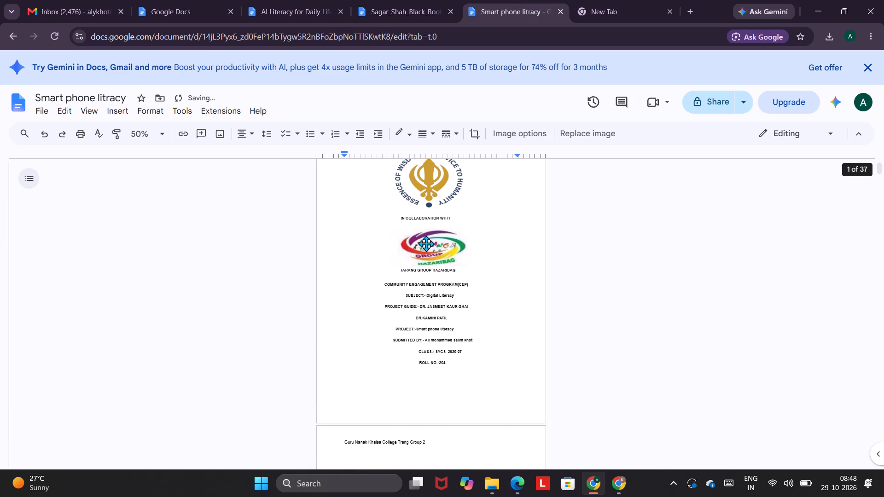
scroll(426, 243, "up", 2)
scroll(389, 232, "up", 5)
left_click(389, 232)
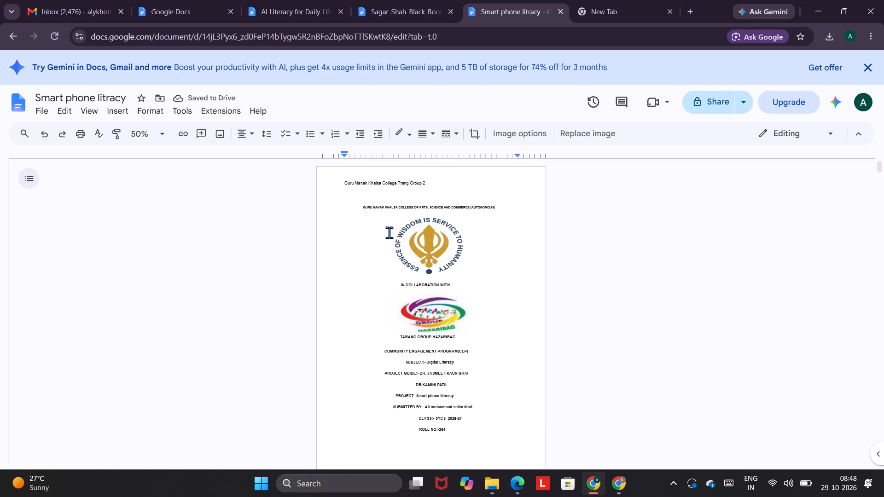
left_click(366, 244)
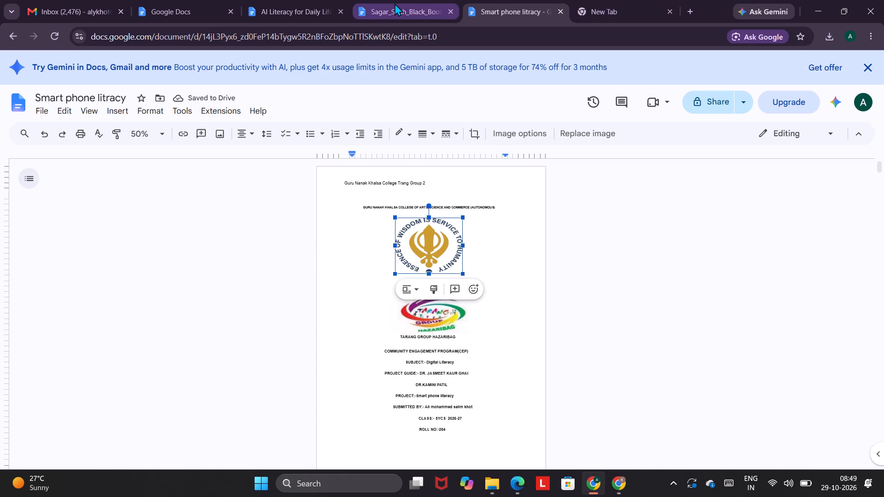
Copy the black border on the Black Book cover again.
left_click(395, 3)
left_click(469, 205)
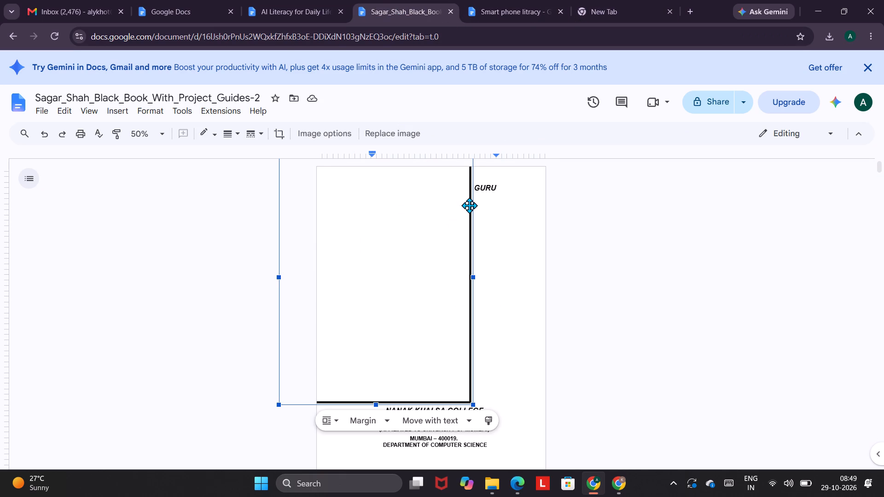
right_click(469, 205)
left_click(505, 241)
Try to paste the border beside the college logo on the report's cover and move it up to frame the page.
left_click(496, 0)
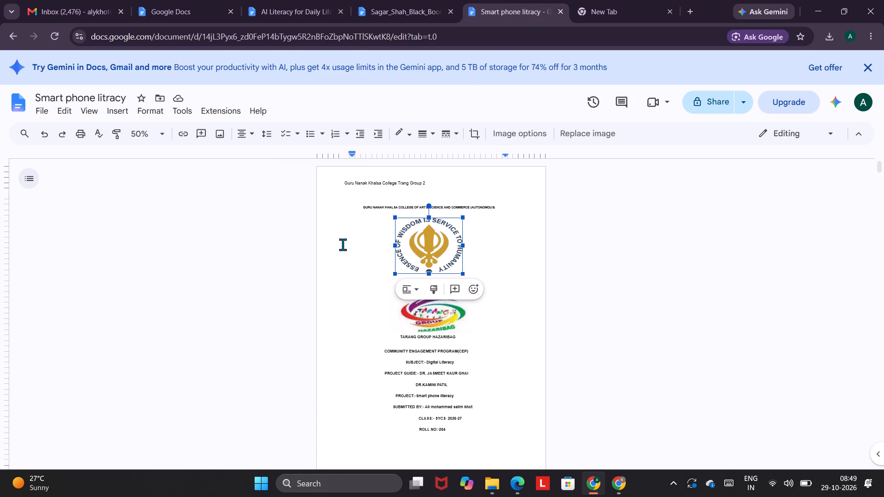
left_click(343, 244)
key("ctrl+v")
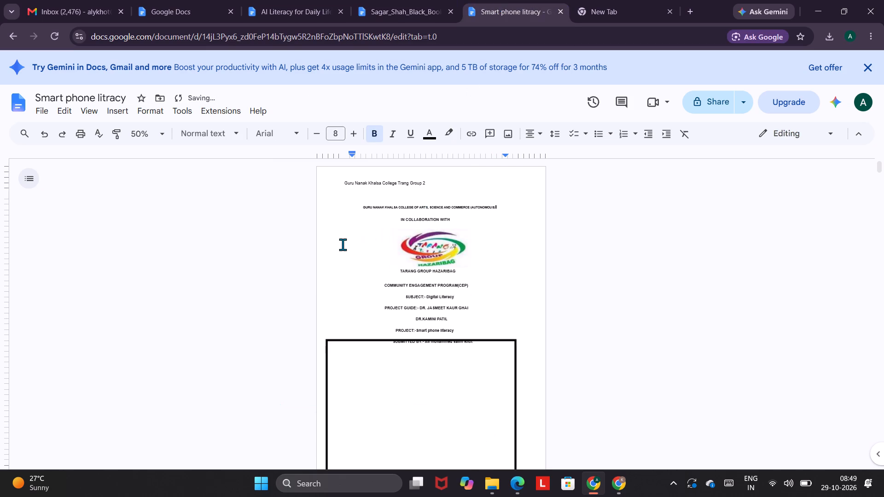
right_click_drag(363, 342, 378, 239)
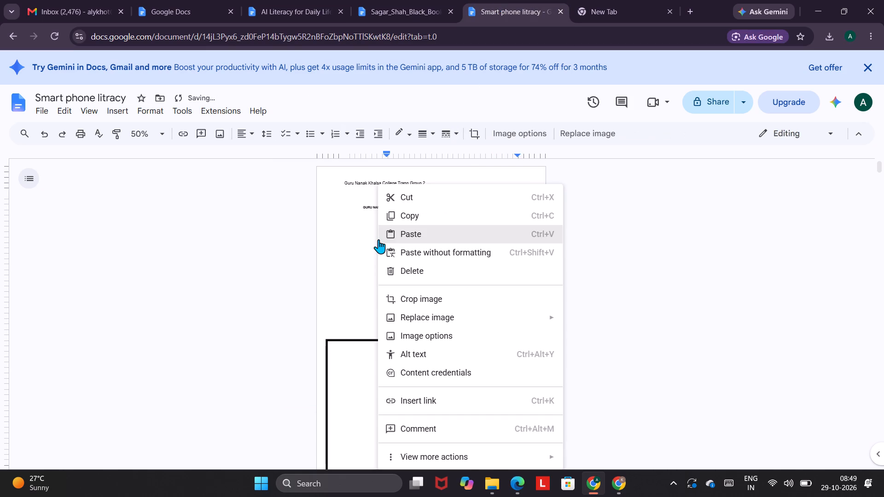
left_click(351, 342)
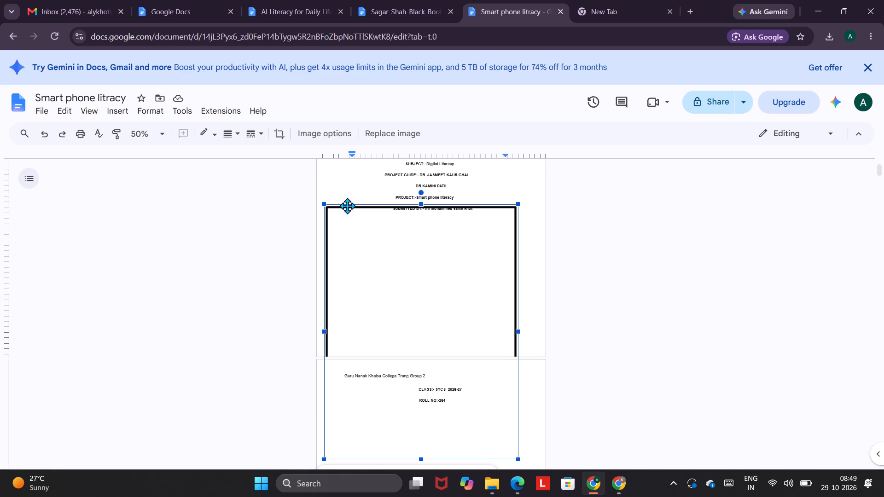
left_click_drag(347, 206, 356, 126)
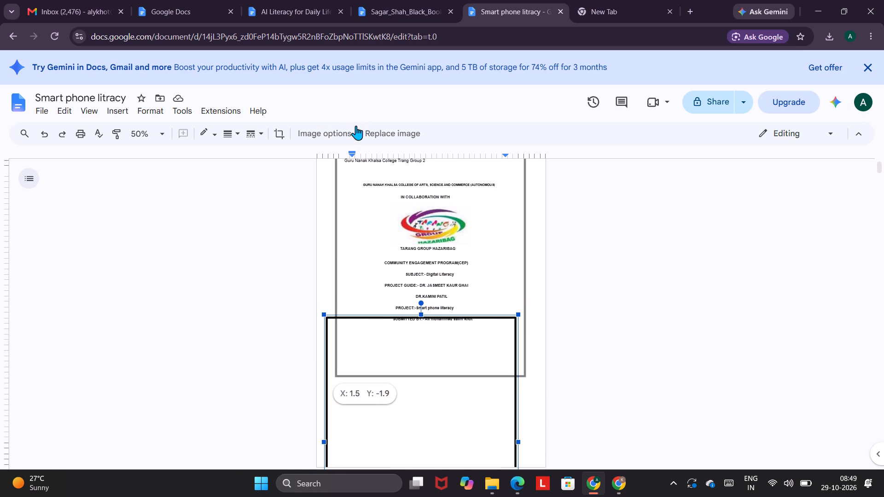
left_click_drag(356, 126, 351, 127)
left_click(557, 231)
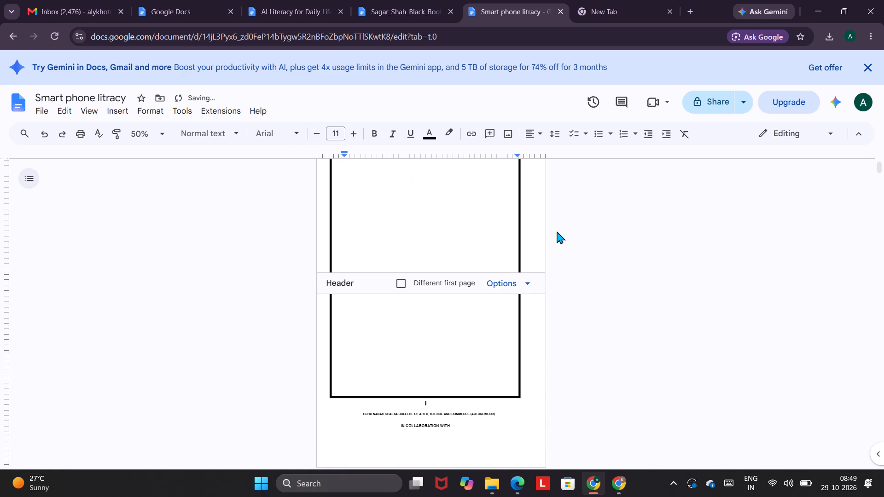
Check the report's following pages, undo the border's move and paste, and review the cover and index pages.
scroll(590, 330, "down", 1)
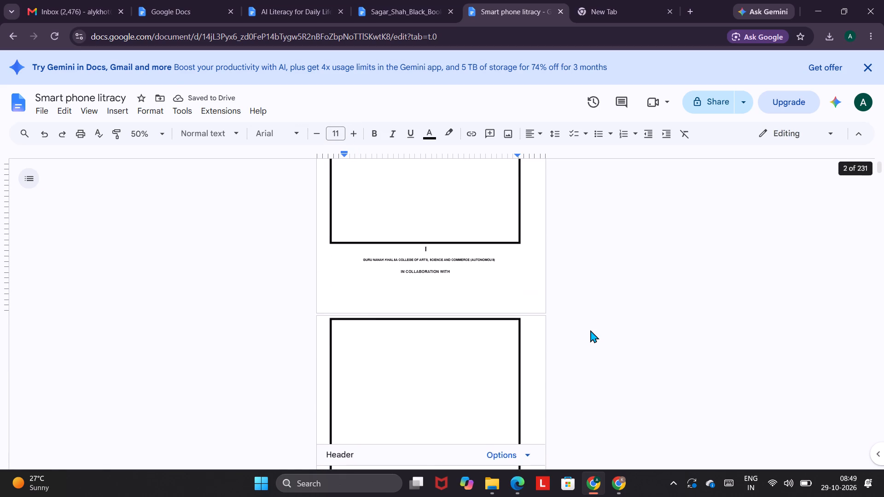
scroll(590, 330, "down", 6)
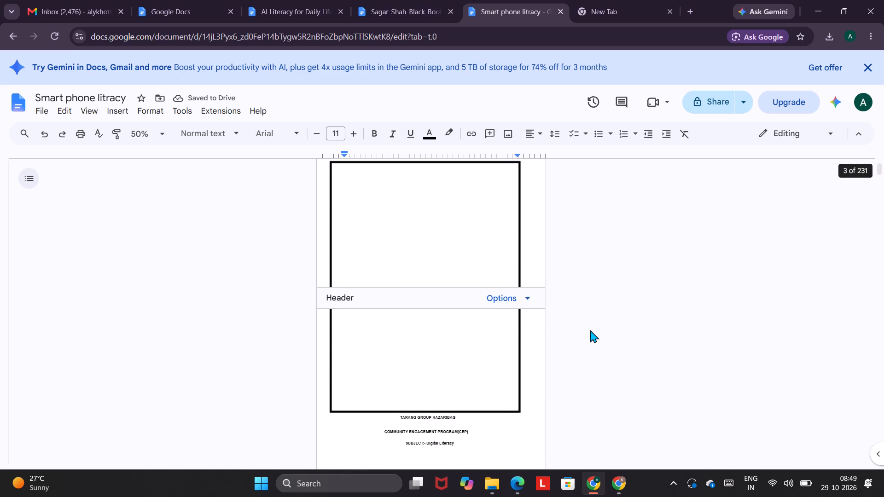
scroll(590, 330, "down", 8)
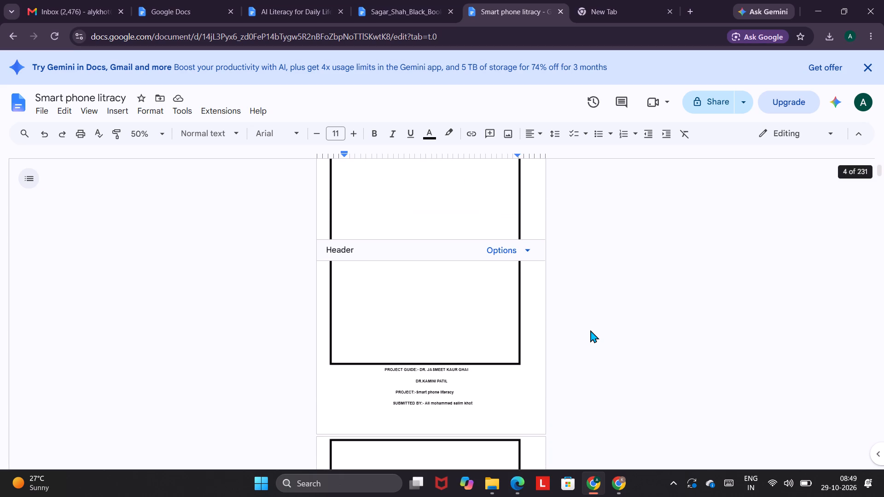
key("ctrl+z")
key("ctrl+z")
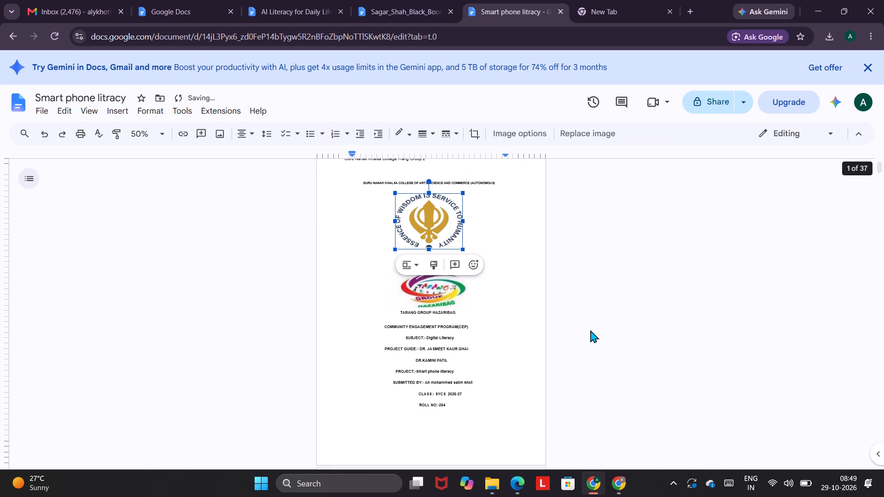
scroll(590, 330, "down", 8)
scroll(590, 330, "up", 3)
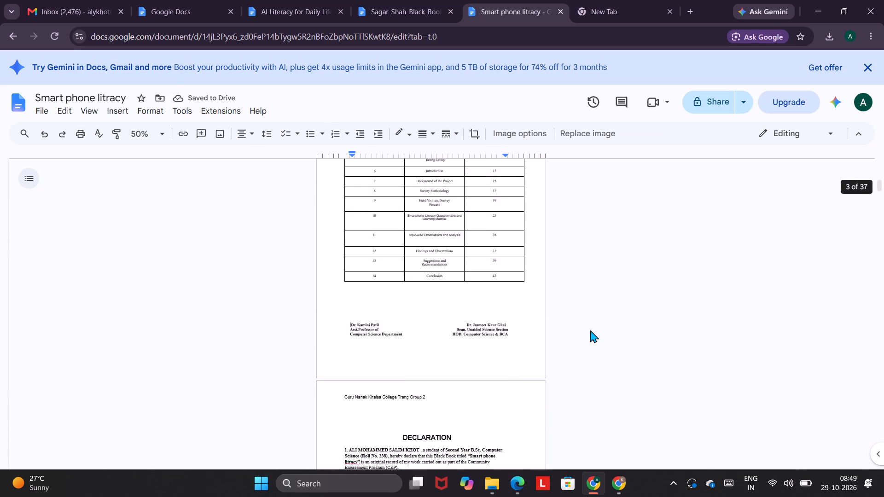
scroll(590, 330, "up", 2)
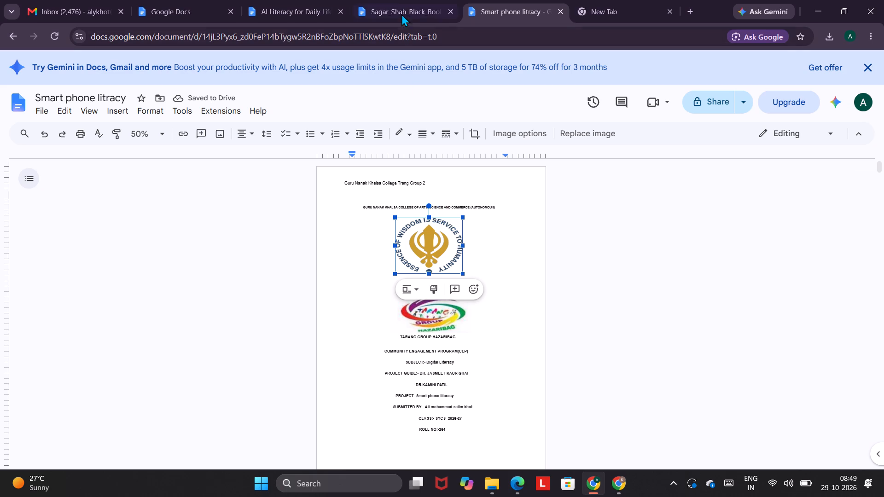
Return to the cover page of the Black Book document.
left_click(401, 9)
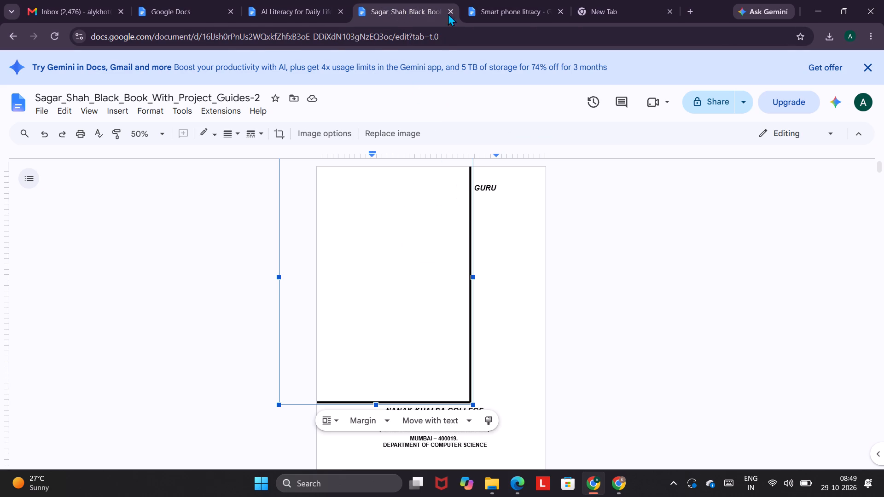
Paste the copied black border beneath the header line on the cover page of the "Smart phone litracy" document.
left_click(488, 0)
left_click(349, 191)
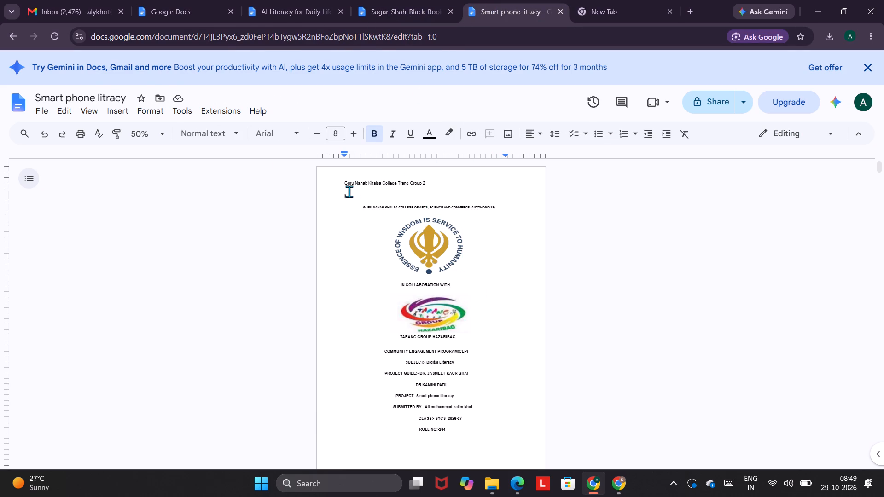
key("ctrl+v")
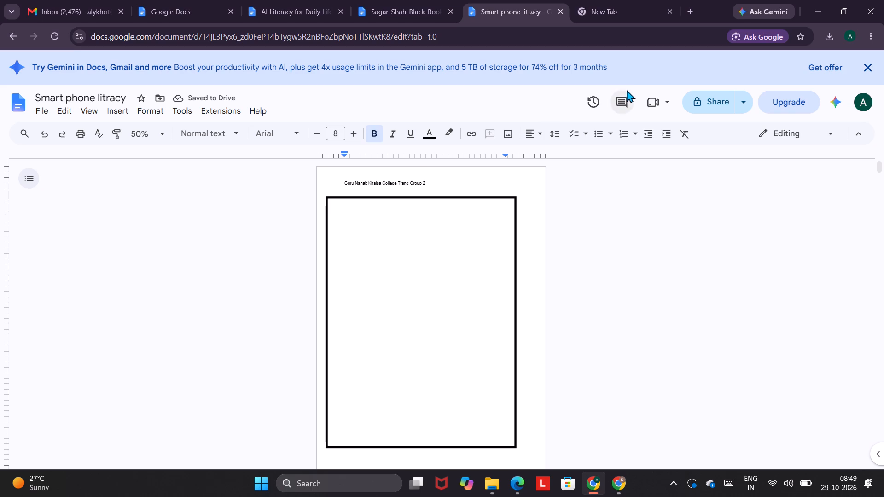
Set the border's text wrapping to Behind text, shift it slightly right to frame the cover content, and save the document.
left_click(514, 209)
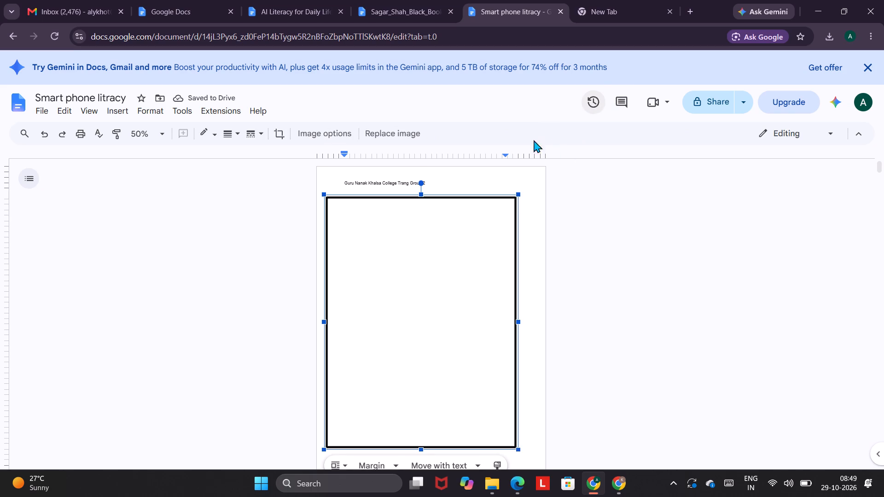
left_click(334, 133)
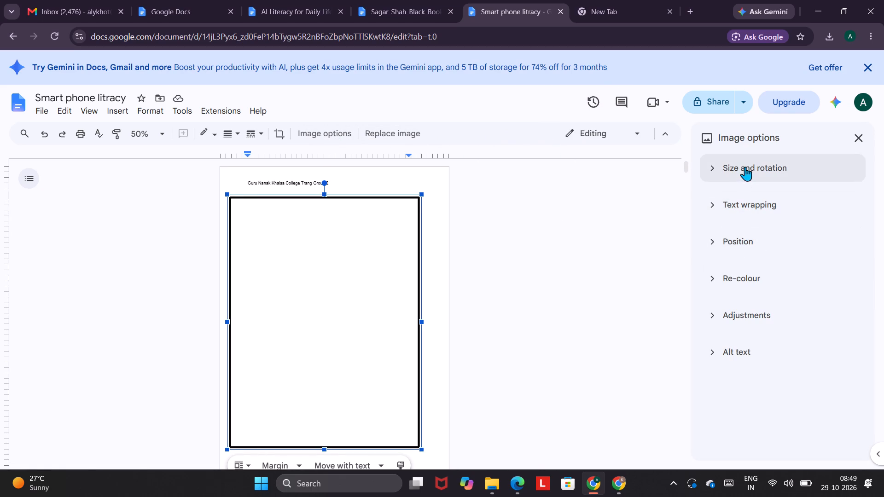
left_click(758, 202)
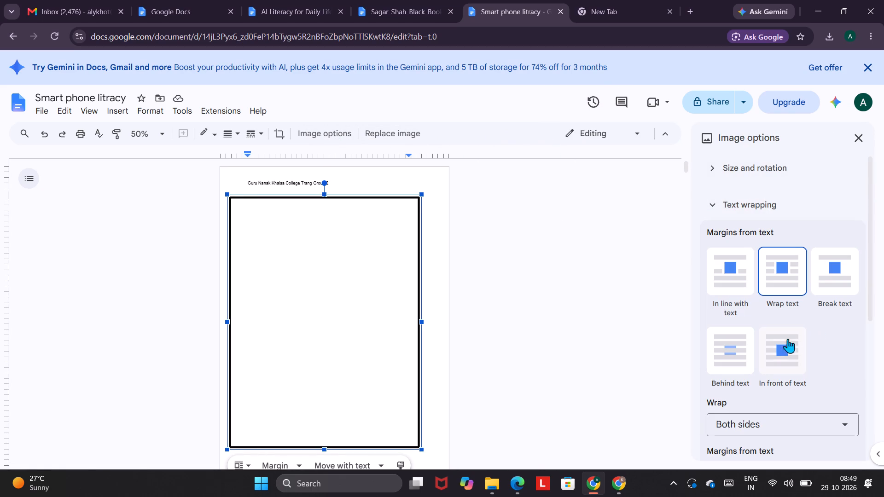
left_click(733, 341)
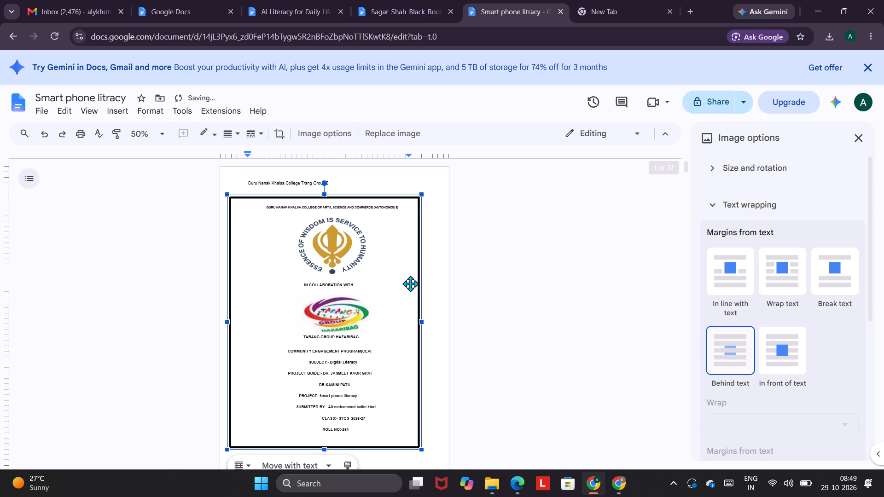
left_click_drag(420, 284, 440, 283)
left_click(494, 298)
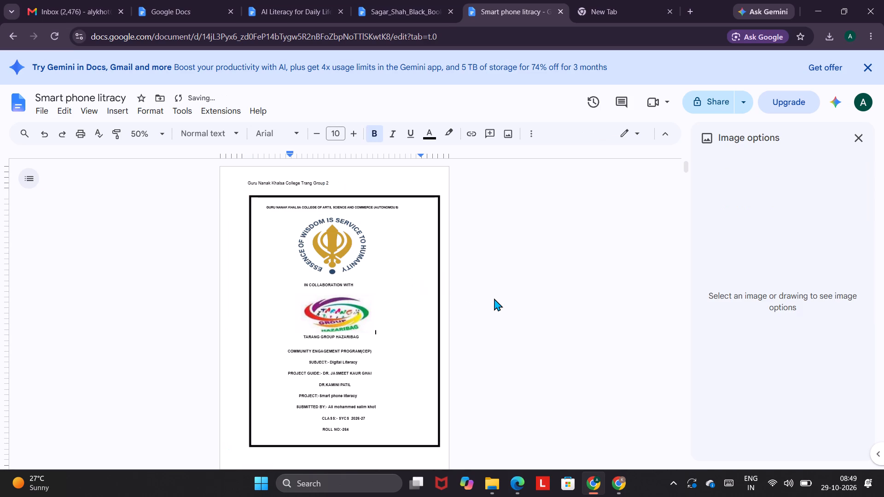
key("ctrl+s")
Download the report as a PDF document.
left_click(50, 110)
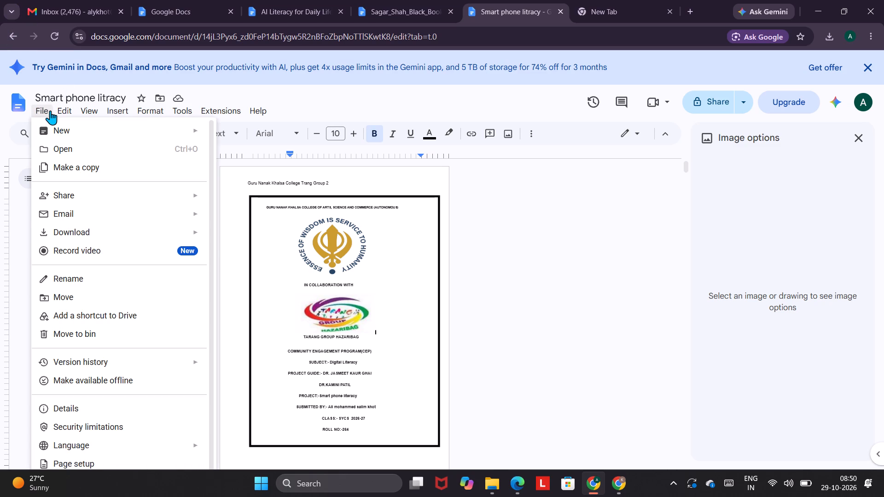
left_click(76, 237)
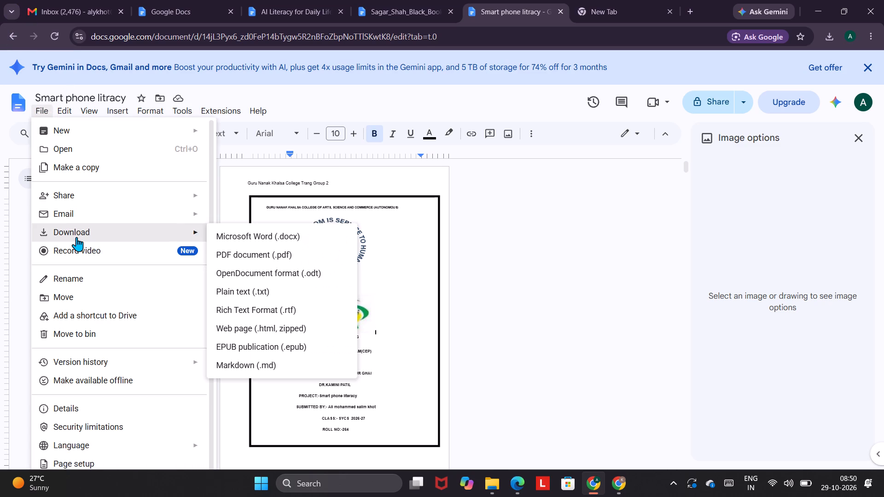
left_click(253, 253)
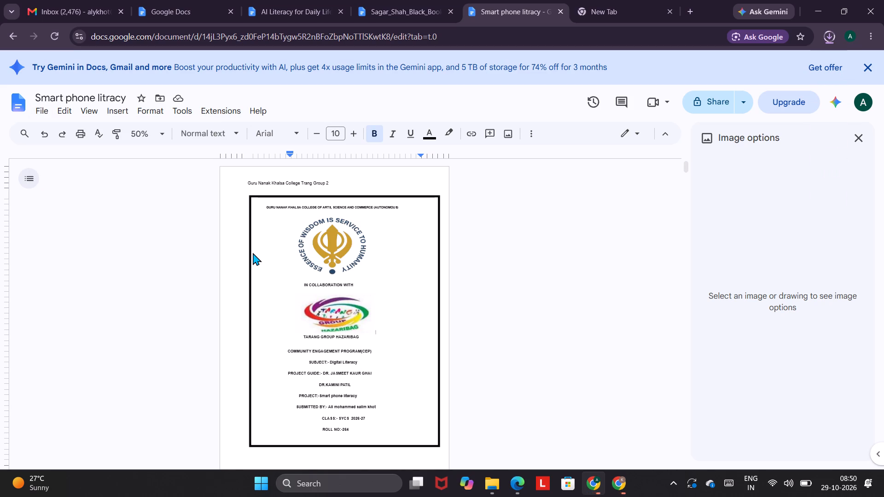
Show the downloaded "Smart phone litracy.pdf" in File Explorer's Downloads folder and open the sharing options for it.
left_click(832, 31)
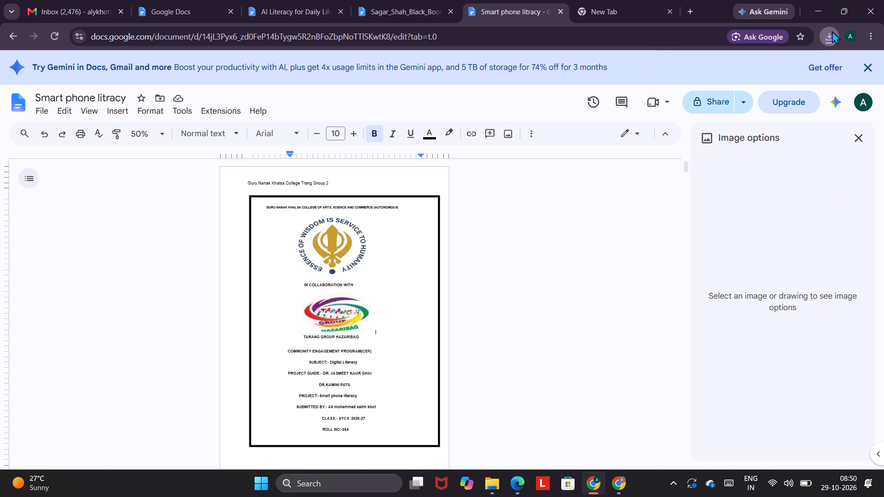
left_click(832, 31)
left_click(792, 87)
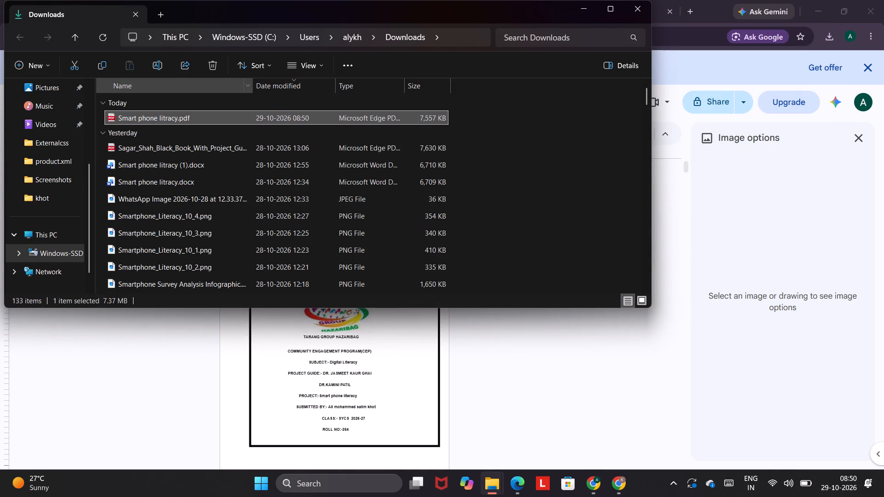
left_click(180, 64)
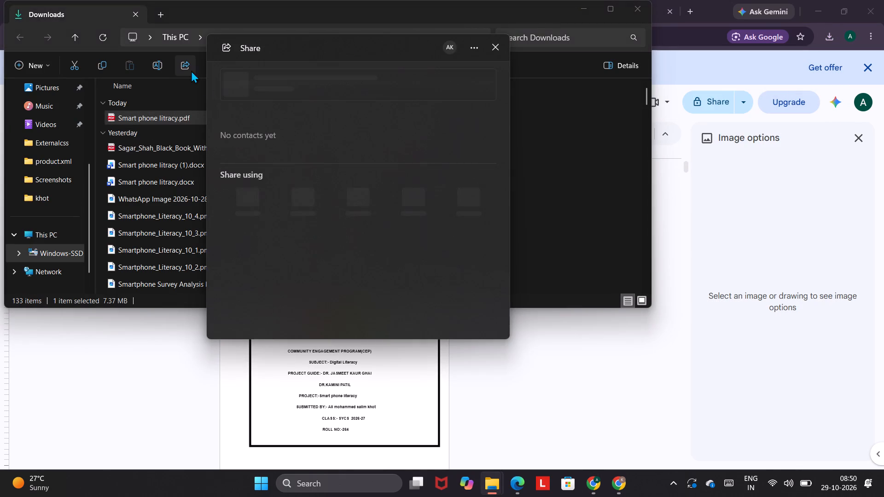
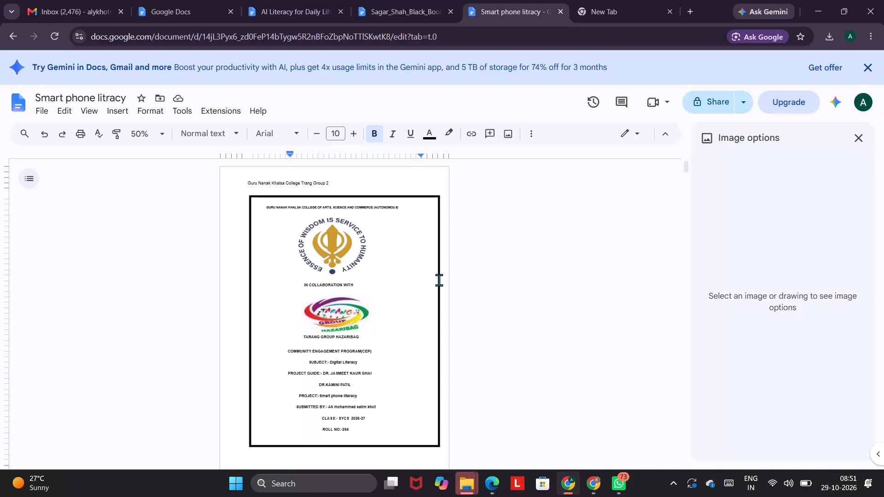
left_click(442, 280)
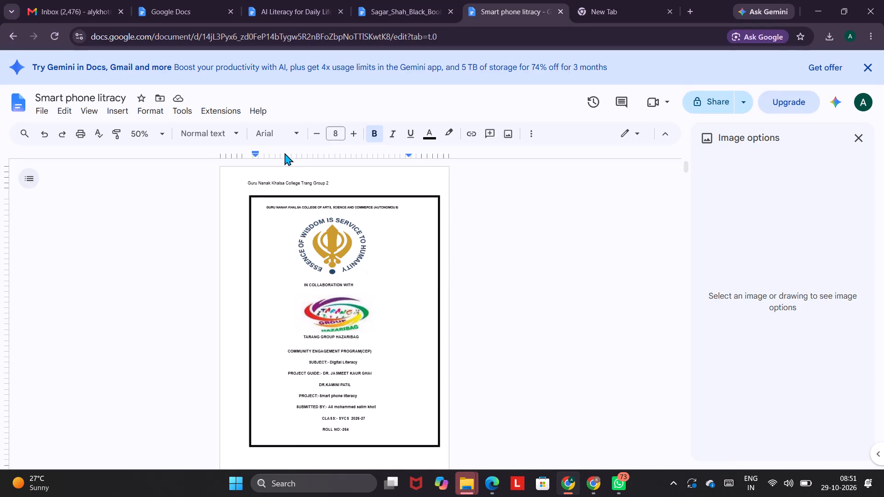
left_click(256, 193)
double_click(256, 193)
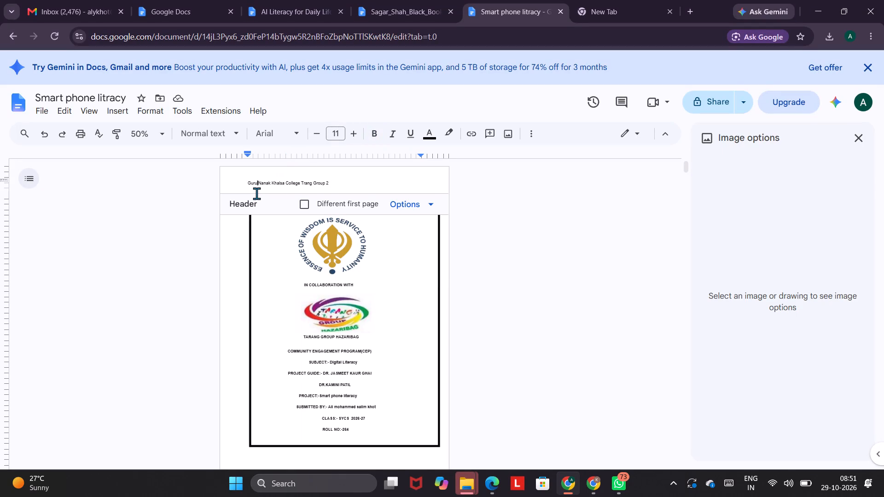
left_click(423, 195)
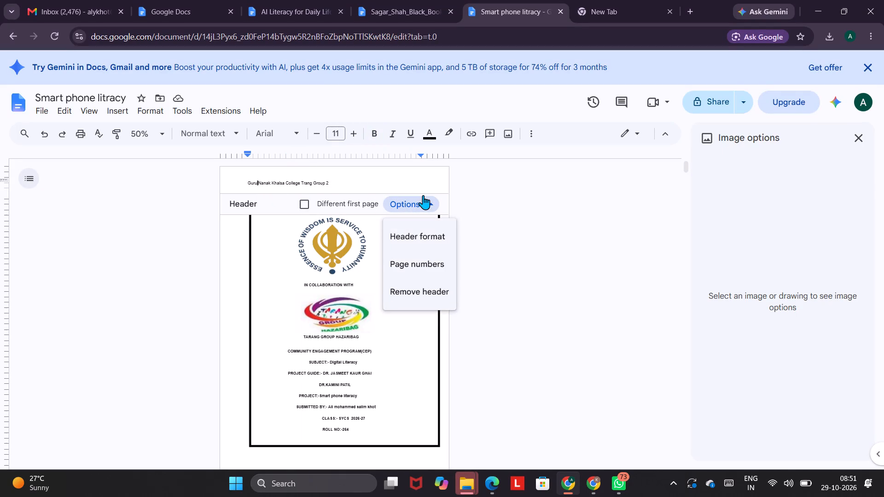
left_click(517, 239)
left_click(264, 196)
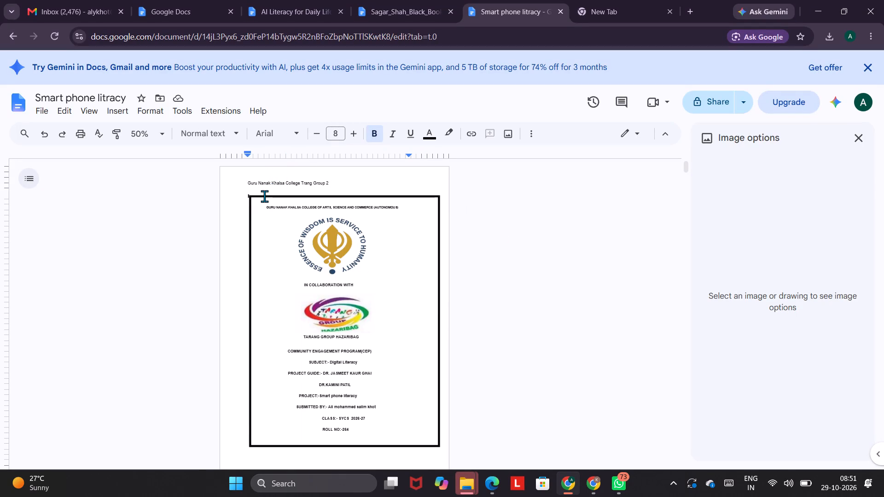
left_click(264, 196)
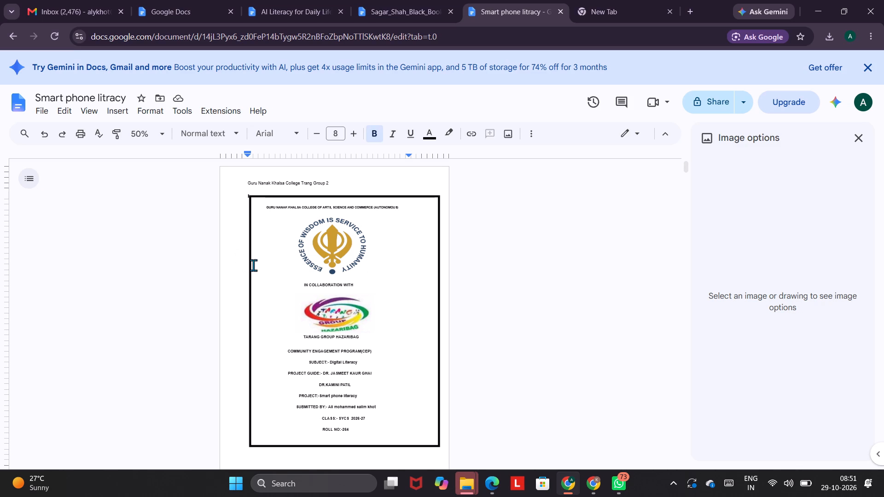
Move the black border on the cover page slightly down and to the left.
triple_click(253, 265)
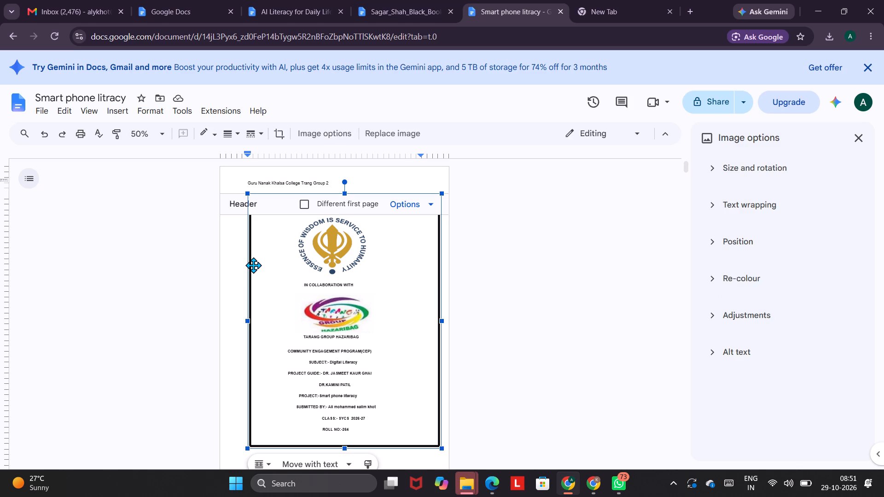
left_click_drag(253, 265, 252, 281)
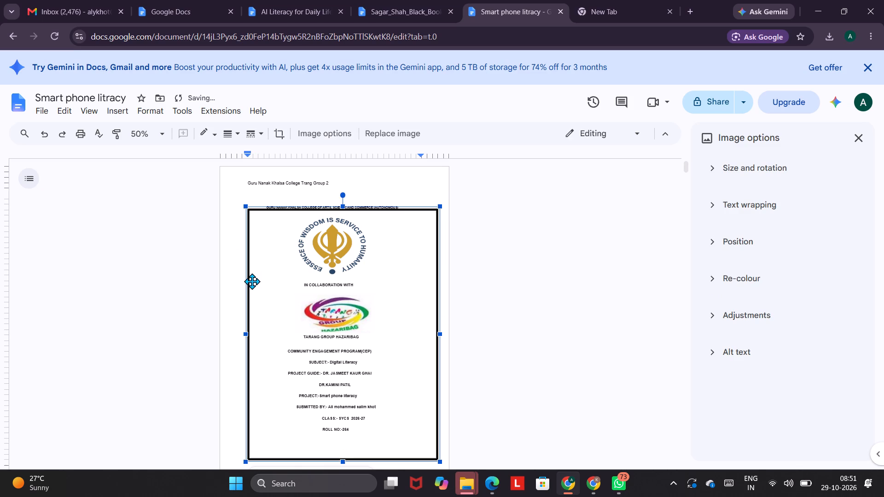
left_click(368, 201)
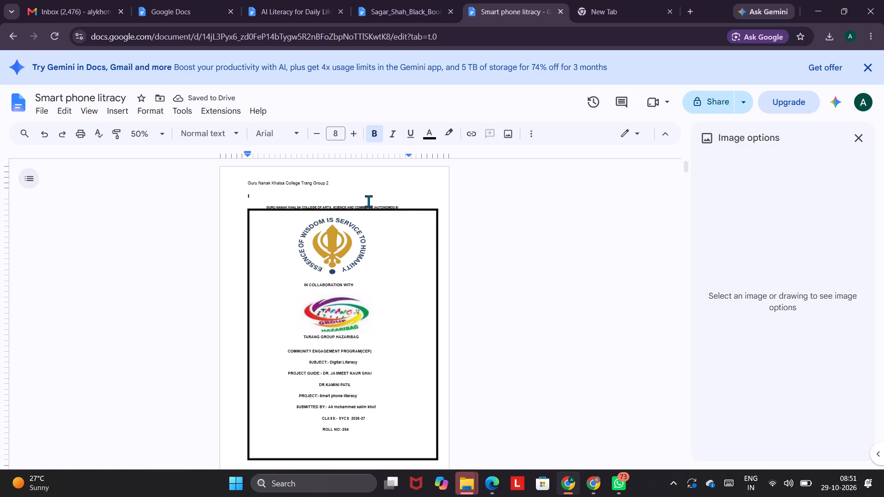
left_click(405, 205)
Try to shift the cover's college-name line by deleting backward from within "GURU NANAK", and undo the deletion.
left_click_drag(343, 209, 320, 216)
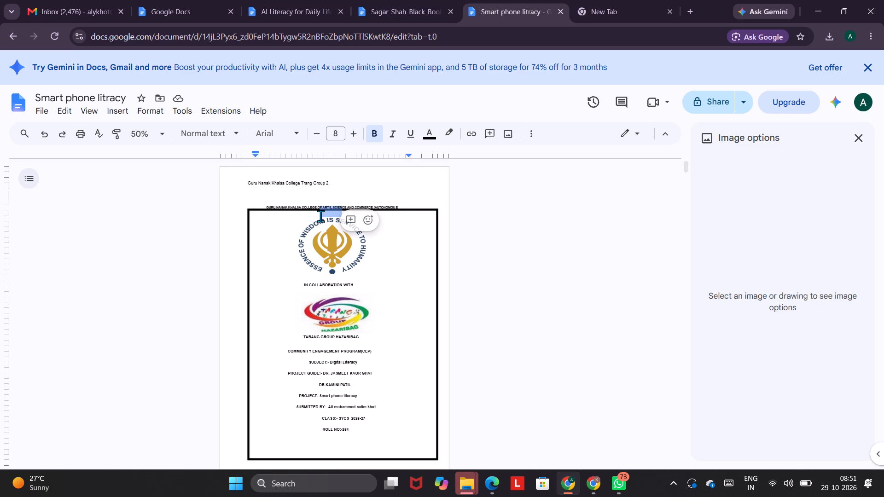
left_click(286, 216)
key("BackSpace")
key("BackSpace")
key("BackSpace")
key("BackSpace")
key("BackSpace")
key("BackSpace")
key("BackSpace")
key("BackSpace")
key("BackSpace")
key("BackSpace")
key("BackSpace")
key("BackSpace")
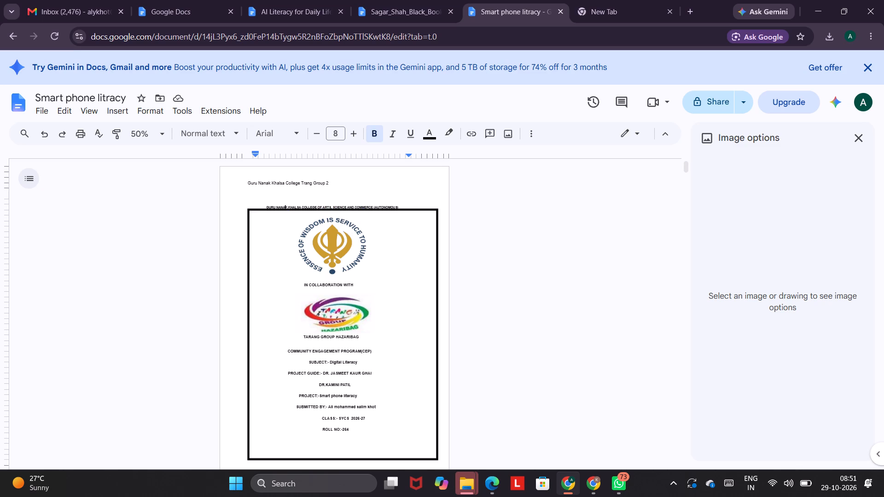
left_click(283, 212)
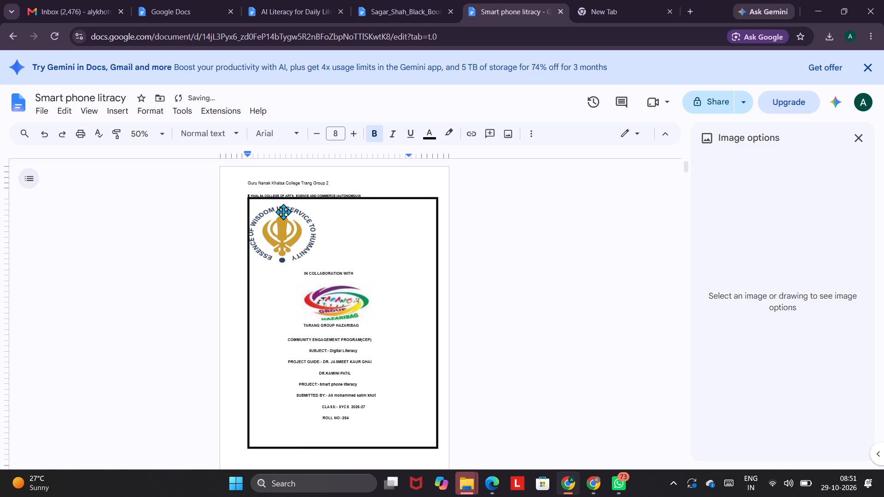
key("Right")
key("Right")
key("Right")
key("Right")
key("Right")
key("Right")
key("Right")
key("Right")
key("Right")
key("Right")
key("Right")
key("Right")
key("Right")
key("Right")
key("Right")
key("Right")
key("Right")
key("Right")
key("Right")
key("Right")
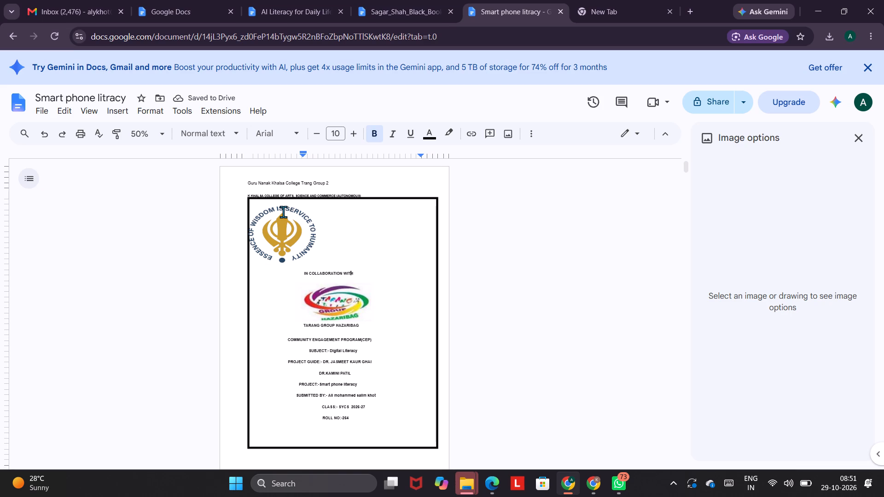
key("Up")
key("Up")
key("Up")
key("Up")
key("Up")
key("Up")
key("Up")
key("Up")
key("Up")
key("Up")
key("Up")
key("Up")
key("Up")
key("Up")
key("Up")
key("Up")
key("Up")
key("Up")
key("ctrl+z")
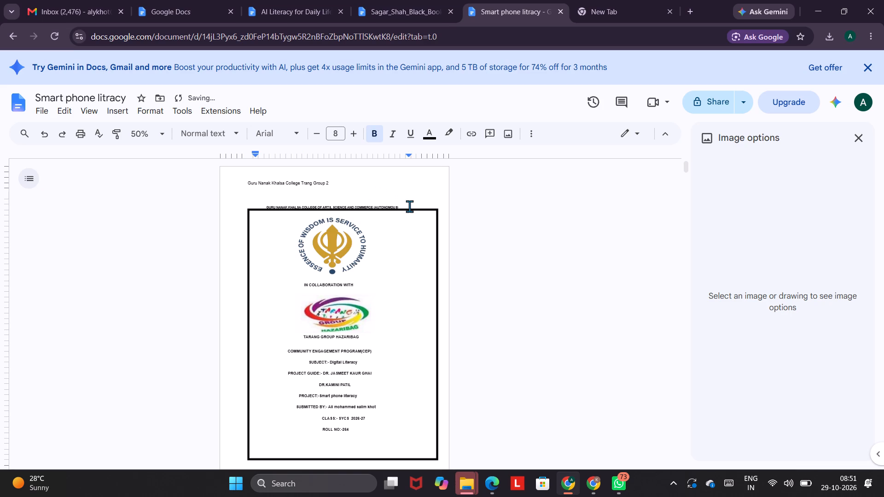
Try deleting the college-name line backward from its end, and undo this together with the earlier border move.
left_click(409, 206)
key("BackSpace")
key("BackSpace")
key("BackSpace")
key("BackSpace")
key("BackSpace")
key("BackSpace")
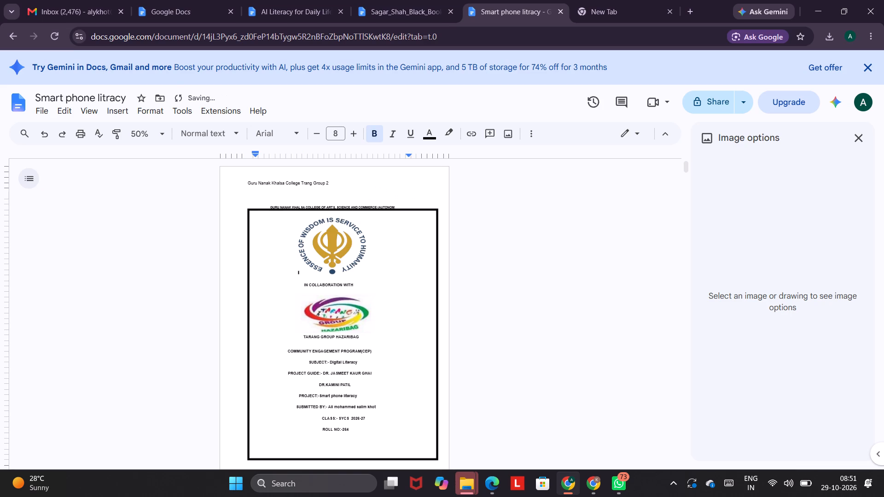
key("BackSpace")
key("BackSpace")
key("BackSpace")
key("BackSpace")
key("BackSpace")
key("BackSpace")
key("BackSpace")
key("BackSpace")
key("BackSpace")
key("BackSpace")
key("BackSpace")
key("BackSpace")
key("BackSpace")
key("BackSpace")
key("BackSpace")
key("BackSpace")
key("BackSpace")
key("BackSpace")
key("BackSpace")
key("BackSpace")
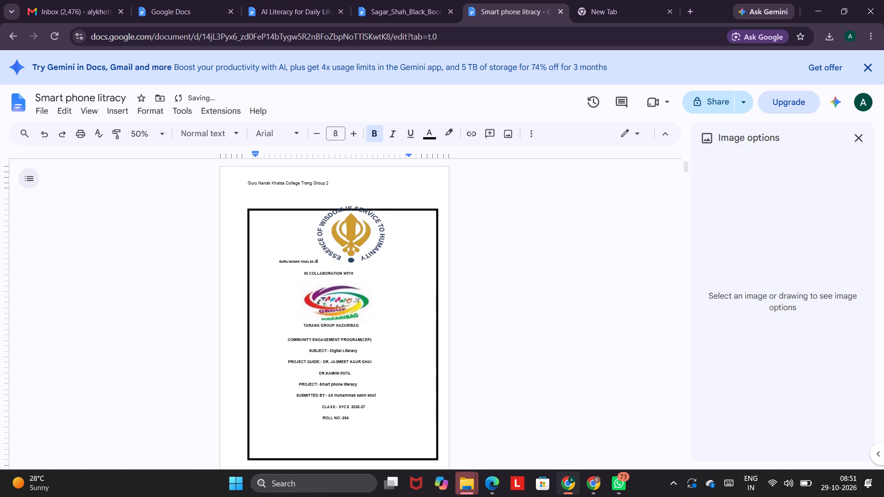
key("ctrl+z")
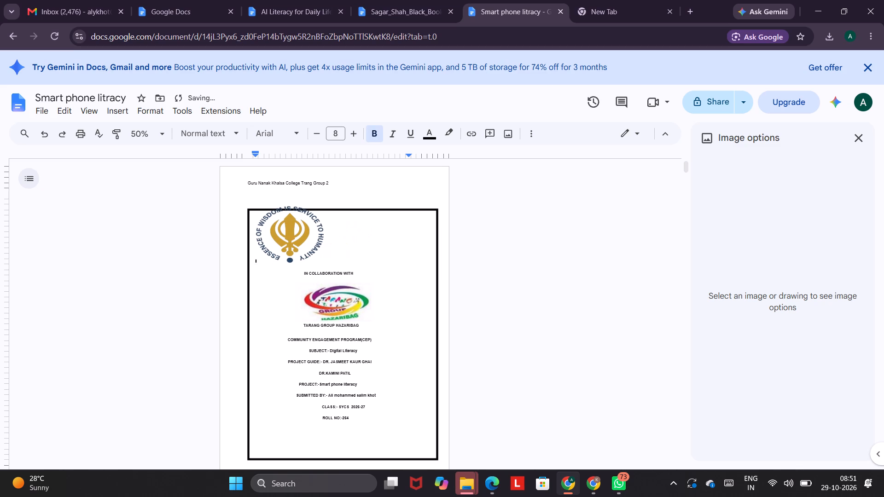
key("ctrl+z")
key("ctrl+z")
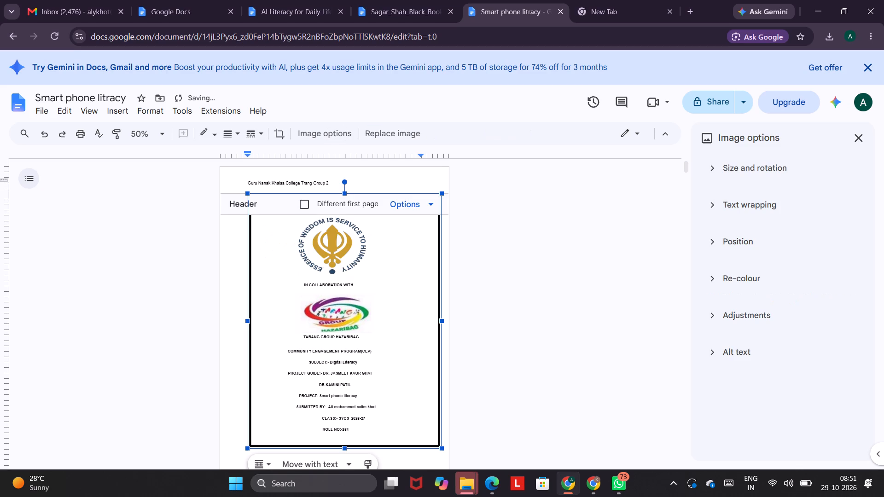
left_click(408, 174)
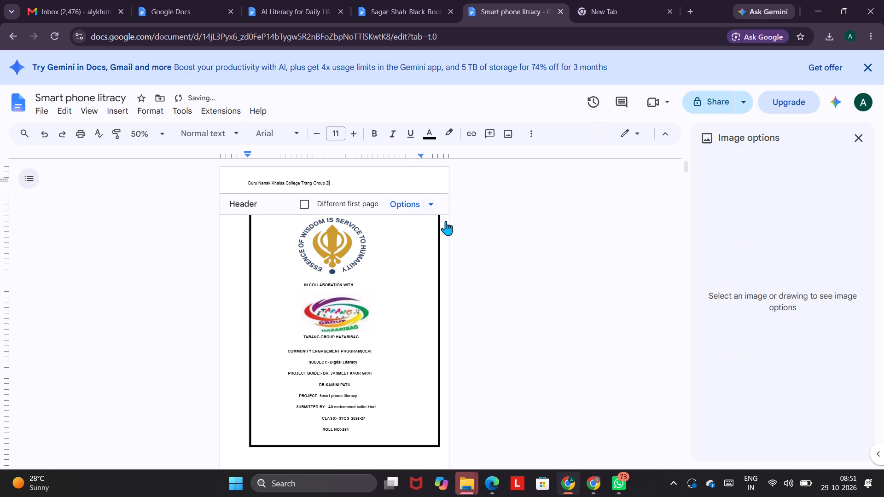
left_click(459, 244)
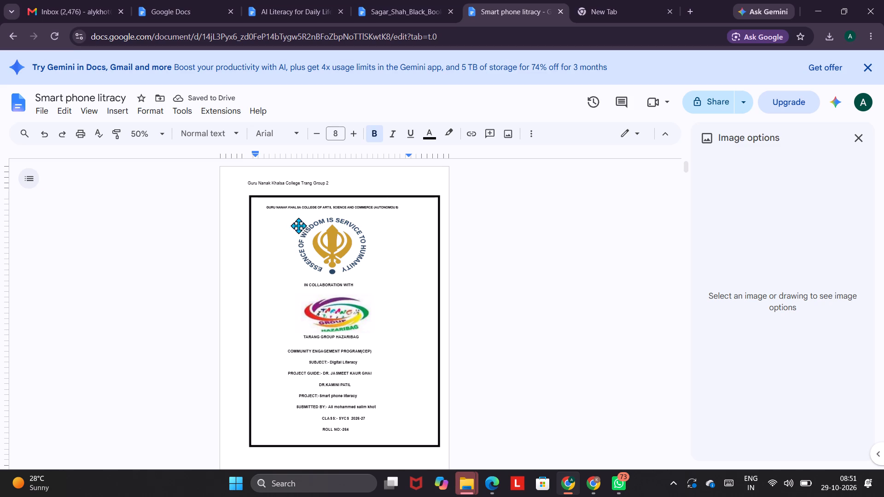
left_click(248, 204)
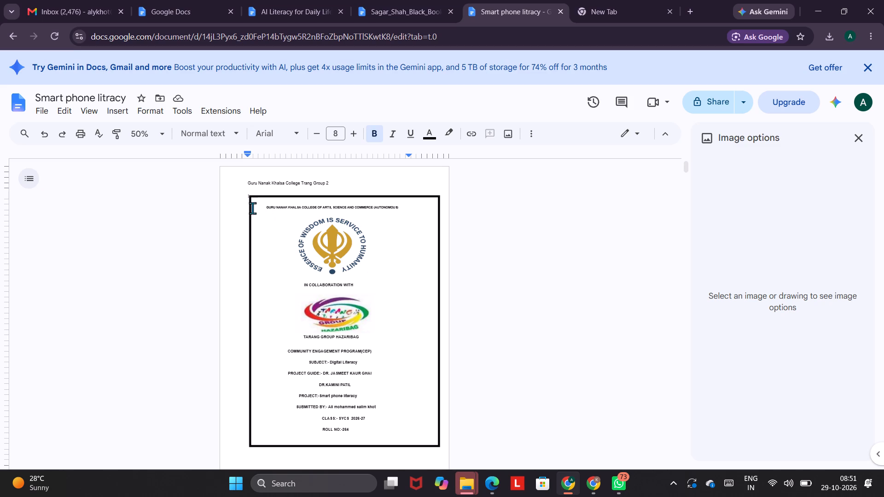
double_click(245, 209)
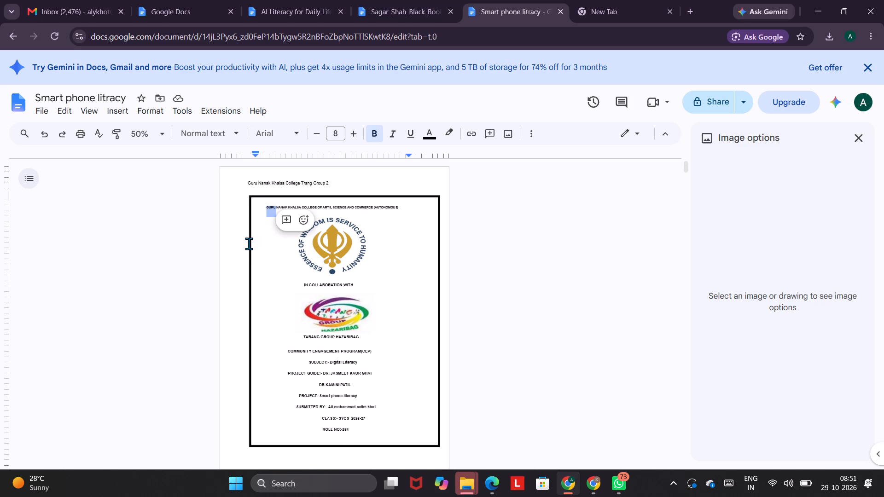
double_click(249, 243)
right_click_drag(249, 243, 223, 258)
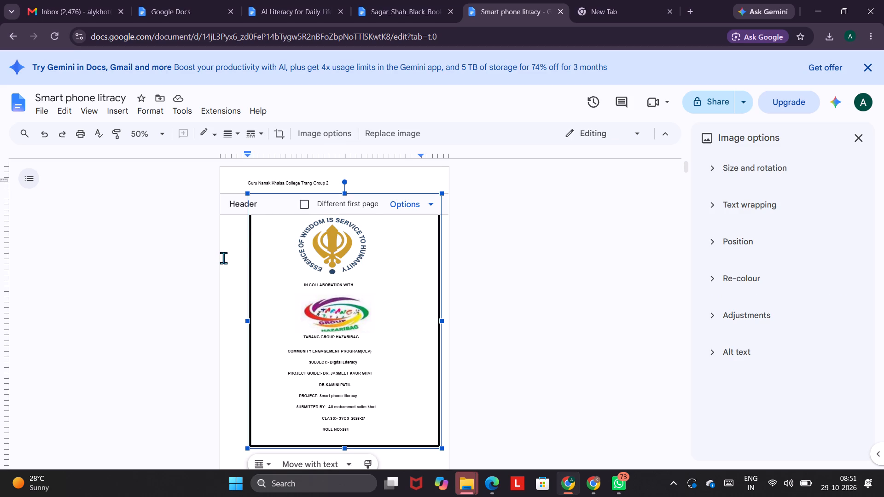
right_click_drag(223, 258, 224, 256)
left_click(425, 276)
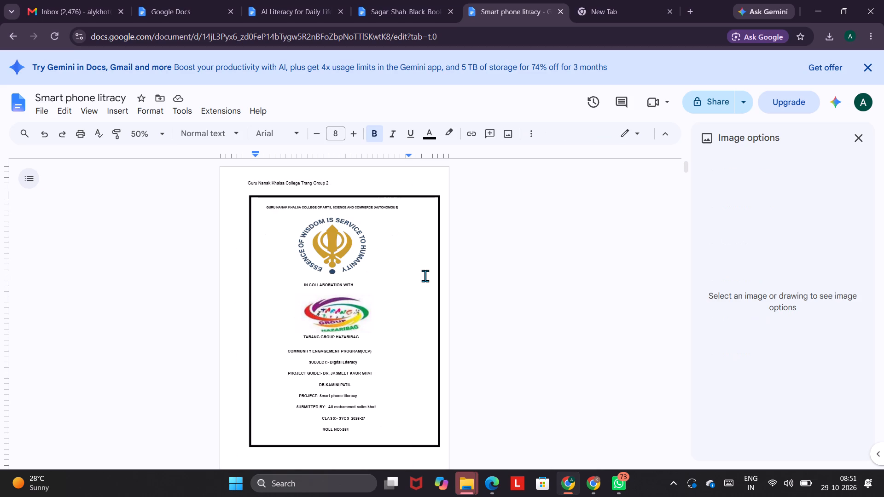
Cut all the cover content inside the border, from the college-name line to the roll number line, including both logos.
left_click_drag(262, 204, 294, 235)
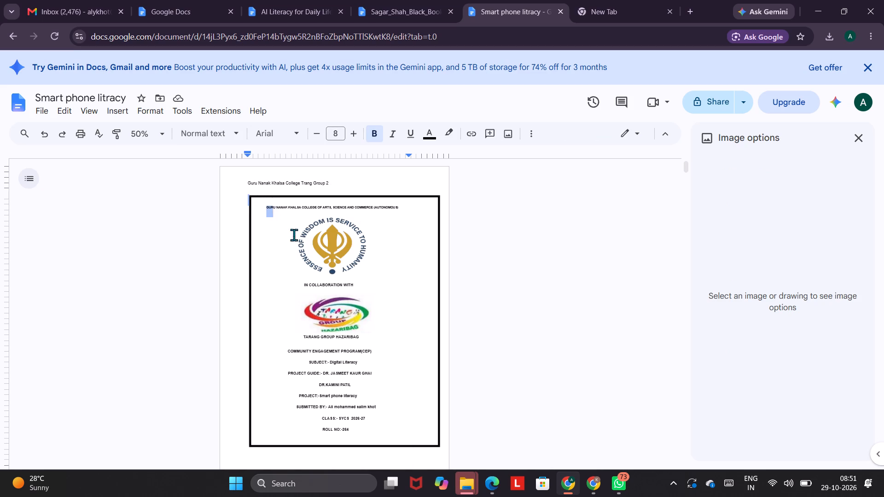
left_click_drag(294, 235, 389, 423)
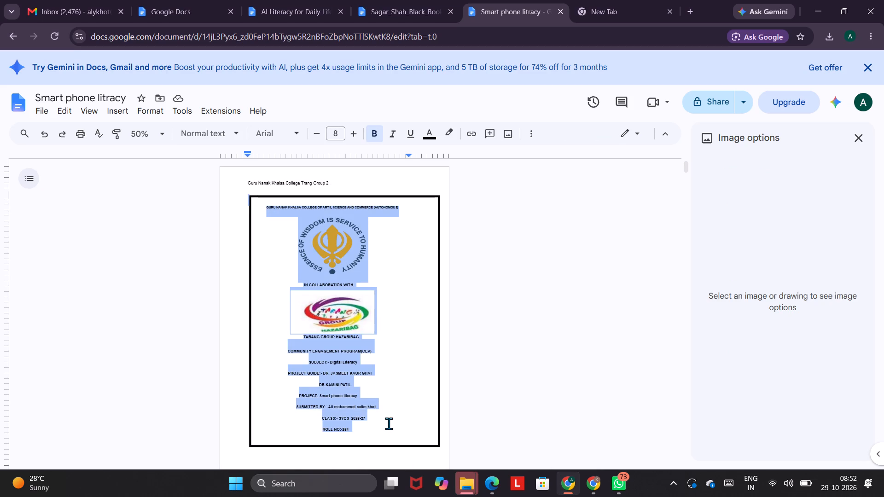
left_click_drag(389, 423, 389, 425)
key("ctrl+c")
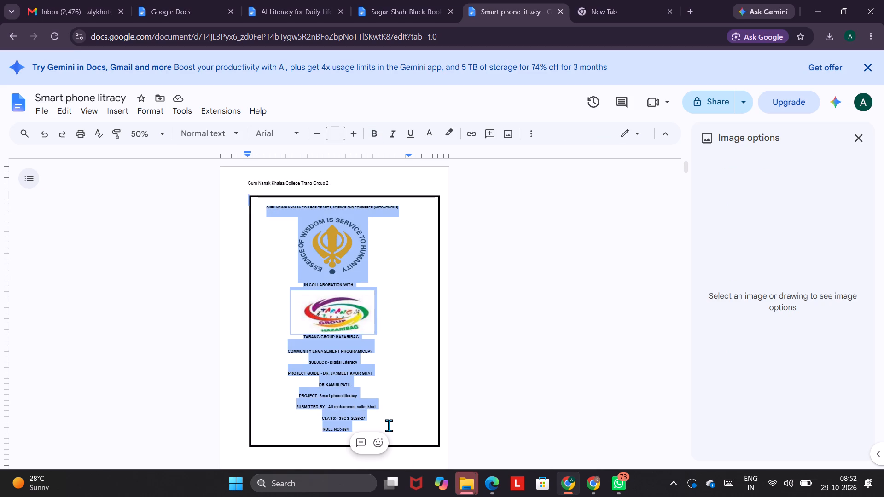
key("ctrl+x")
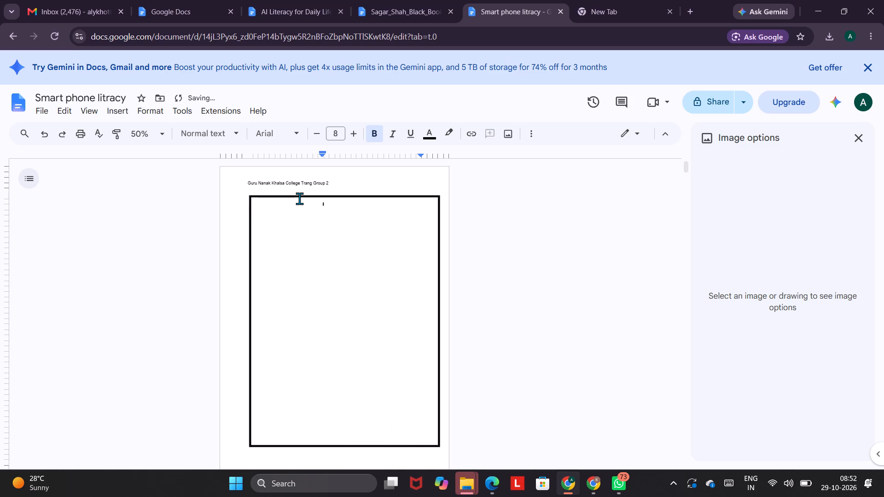
Move the emptied cover page border down and to the left, clear of the header line.
left_click(299, 198)
left_click(299, 198)
left_click(287, 192)
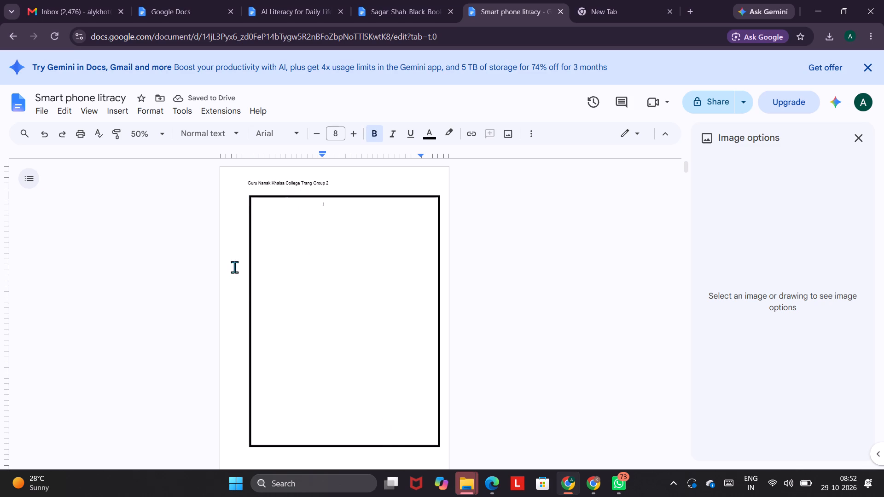
double_click(249, 289)
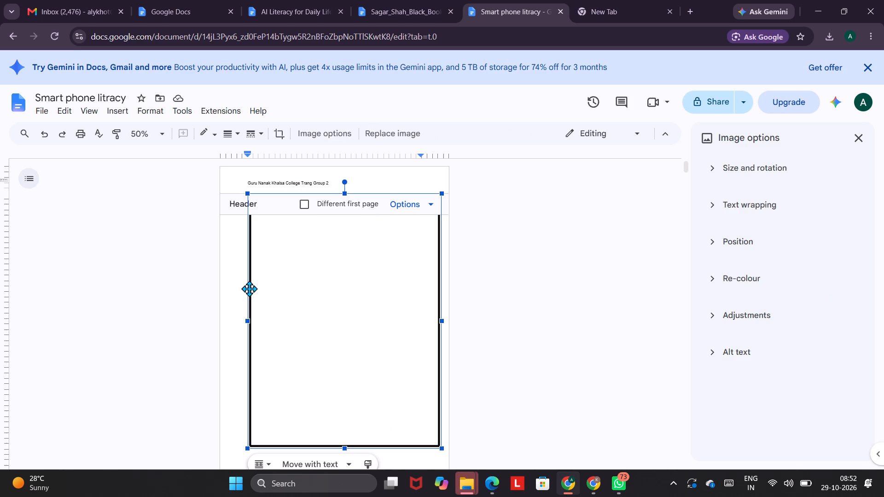
left_click_drag(249, 289, 237, 299)
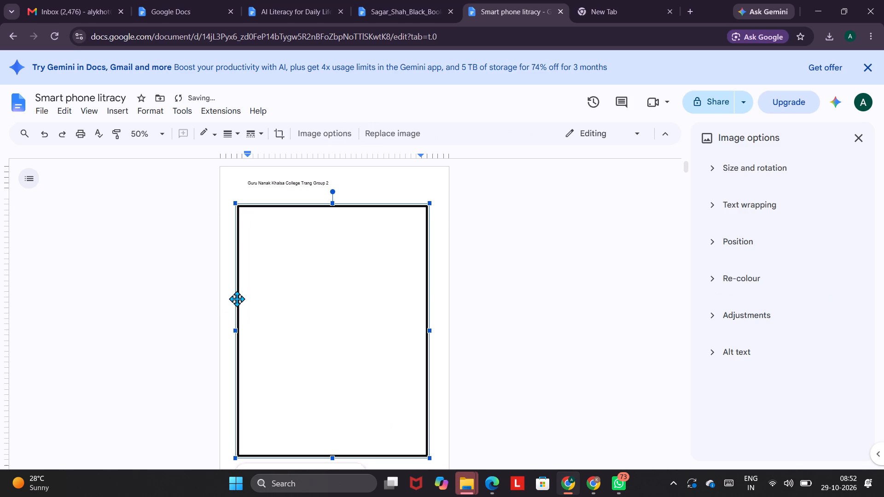
left_click(478, 225)
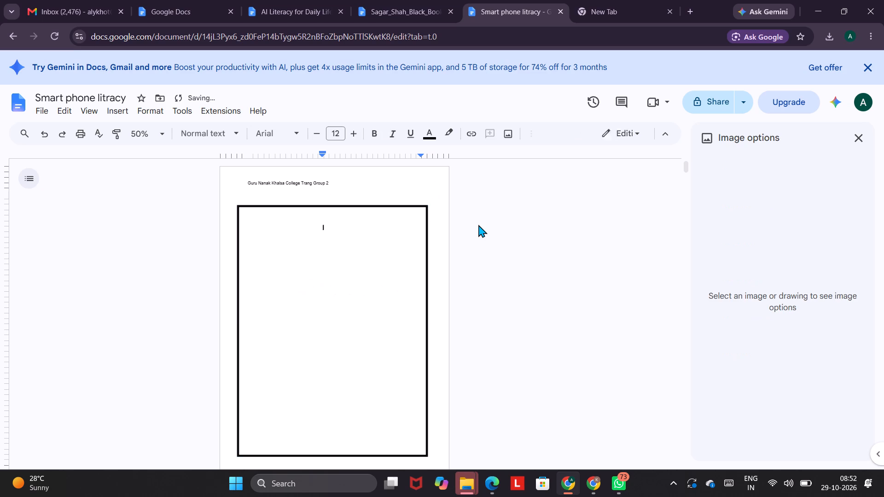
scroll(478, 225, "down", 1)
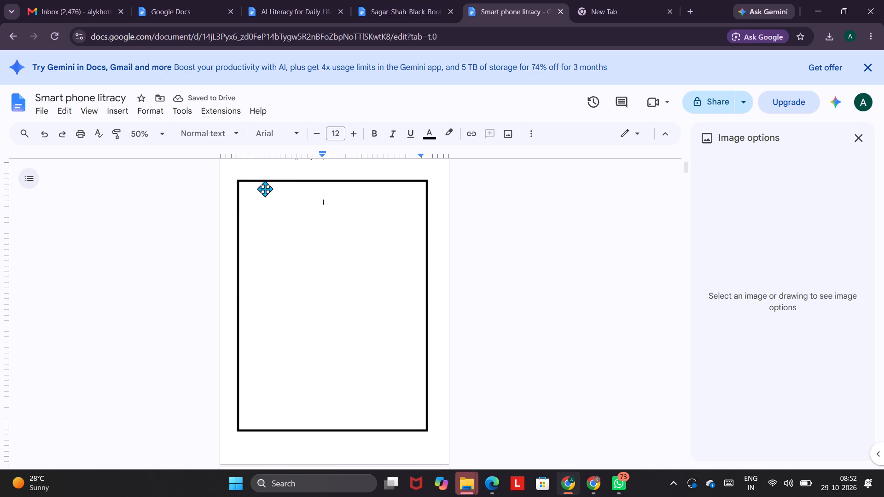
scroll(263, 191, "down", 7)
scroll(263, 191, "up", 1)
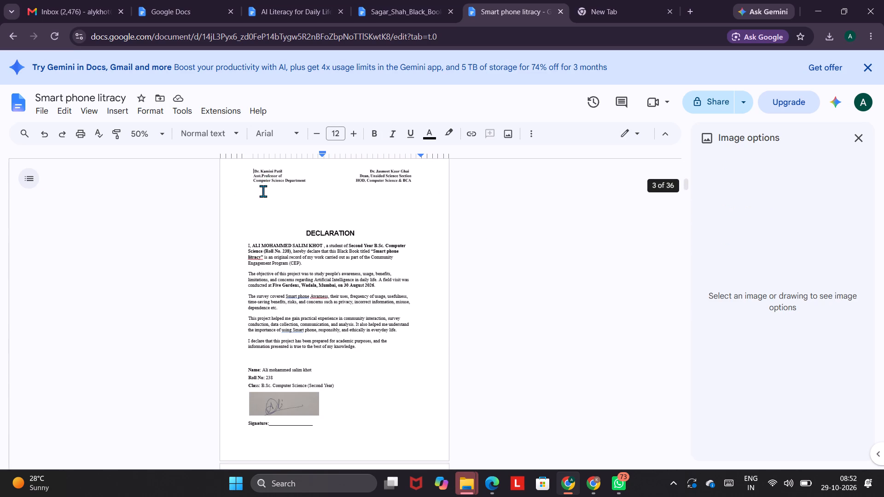
Paste the cut cover content back inside the repositioned border on the cover page and save the document.
scroll(263, 191, "up", 1)
left_click(258, 225)
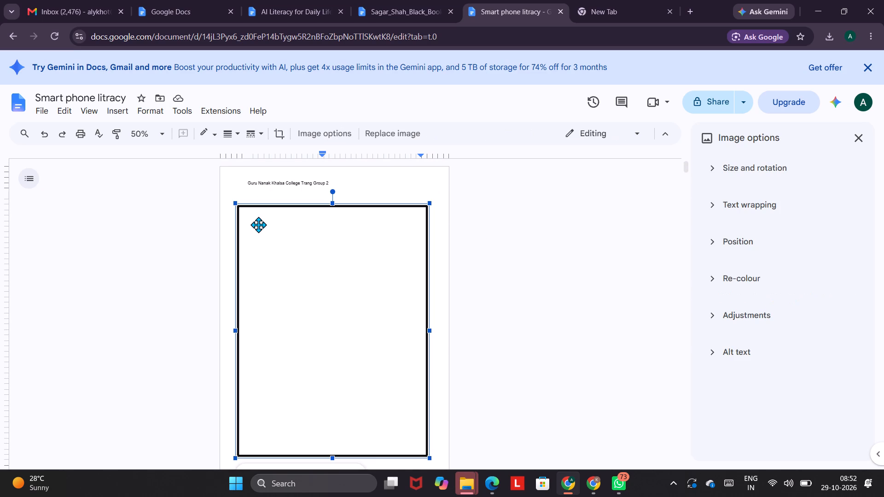
left_click(296, 237)
left_click(623, 214)
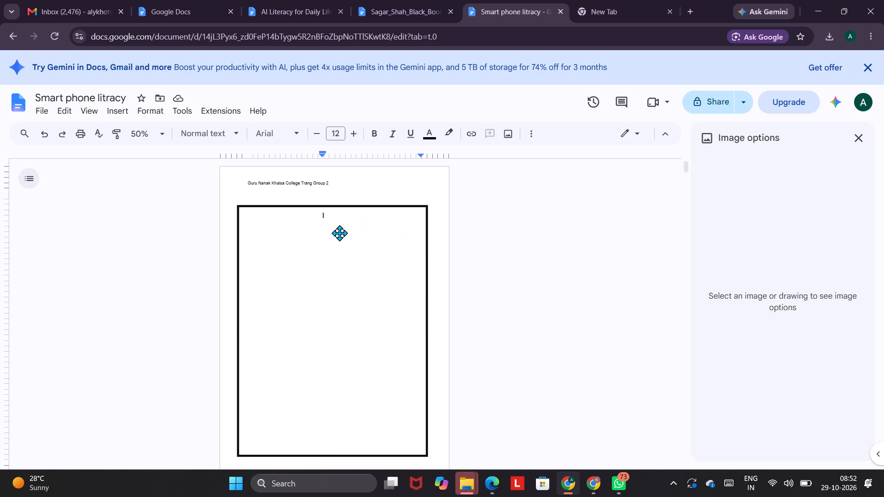
key("ctrl+v")
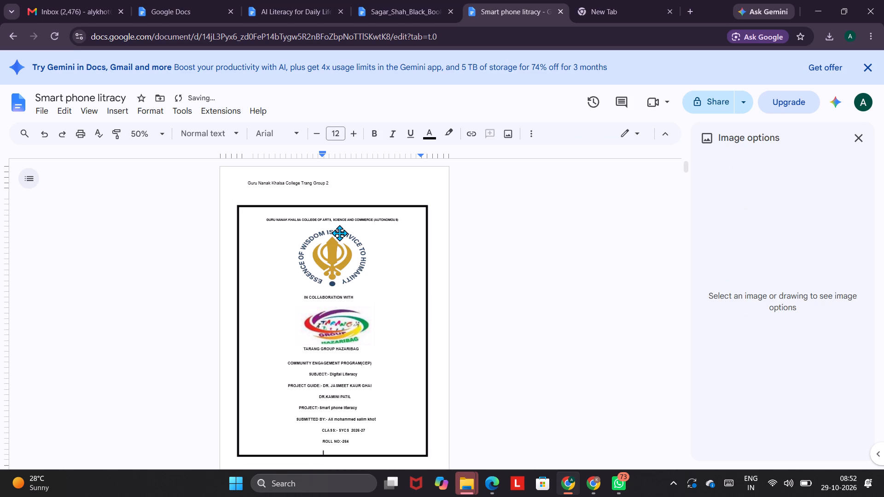
key("ctrl+s")
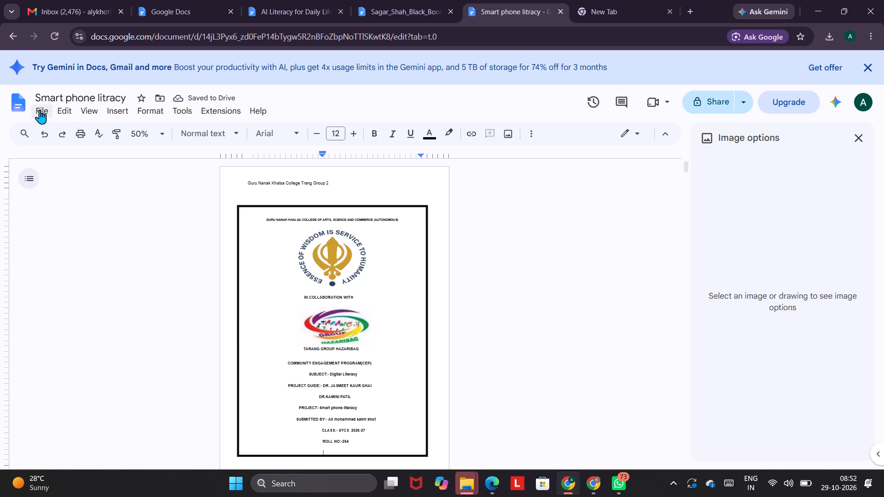
Email the report as a PDF attachment to the first contact suggested for "kh", keeping the default subject and no message.
left_click(39, 108)
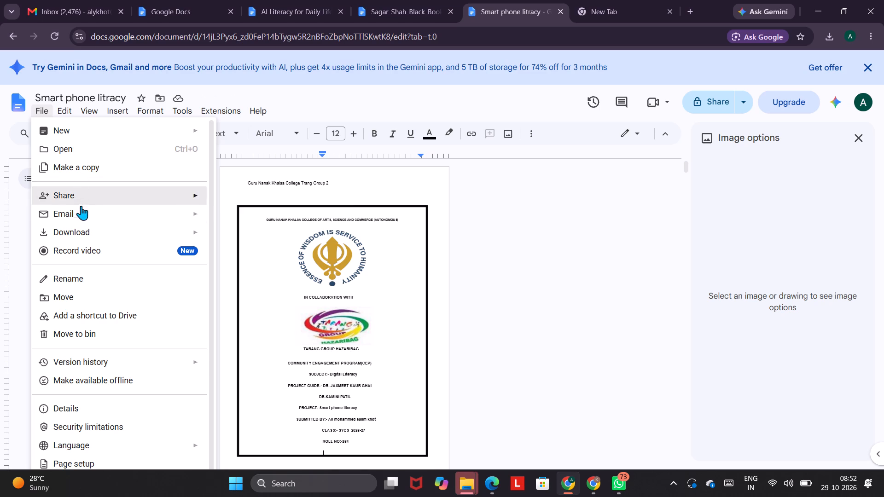
left_click(90, 192)
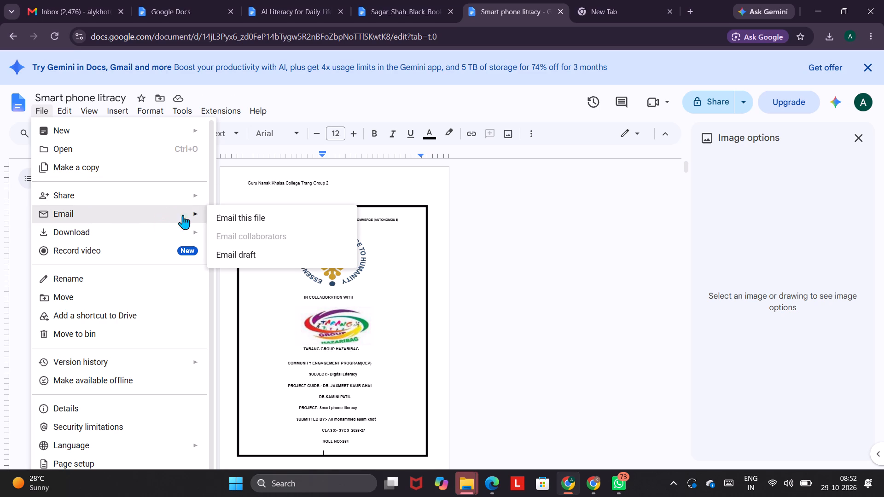
left_click(250, 219)
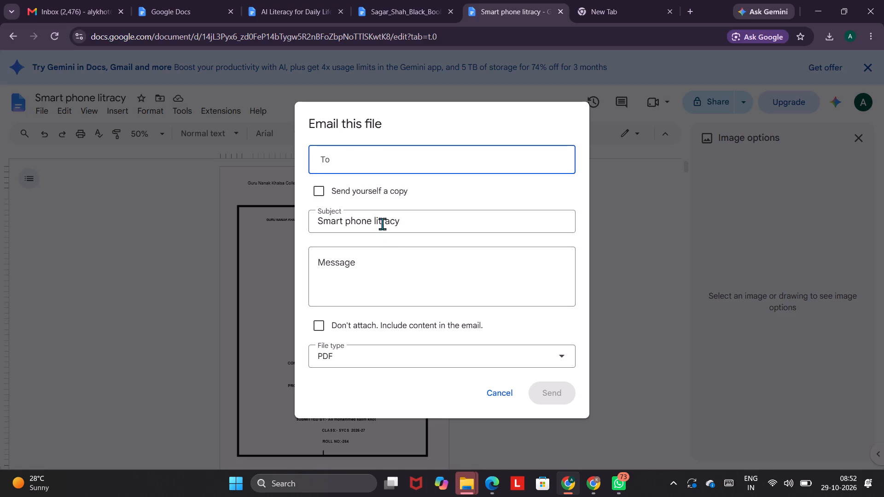
type("kh")
left_click(368, 185)
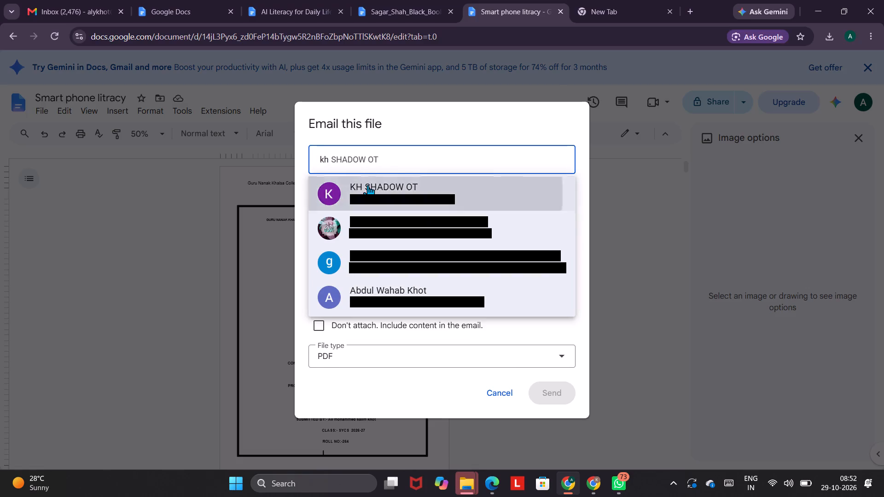
left_click(552, 387)
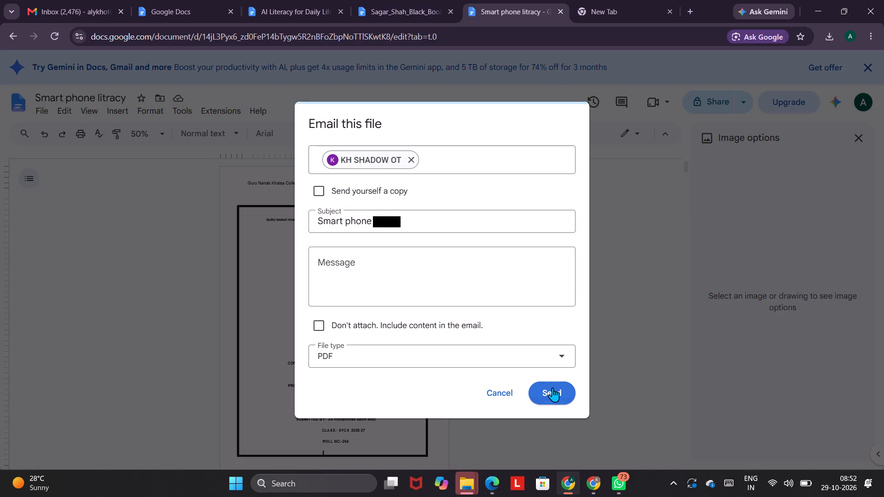
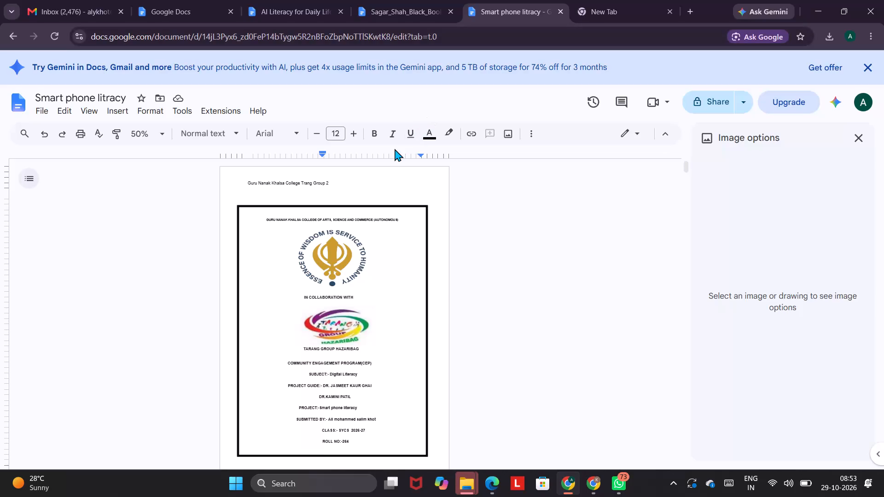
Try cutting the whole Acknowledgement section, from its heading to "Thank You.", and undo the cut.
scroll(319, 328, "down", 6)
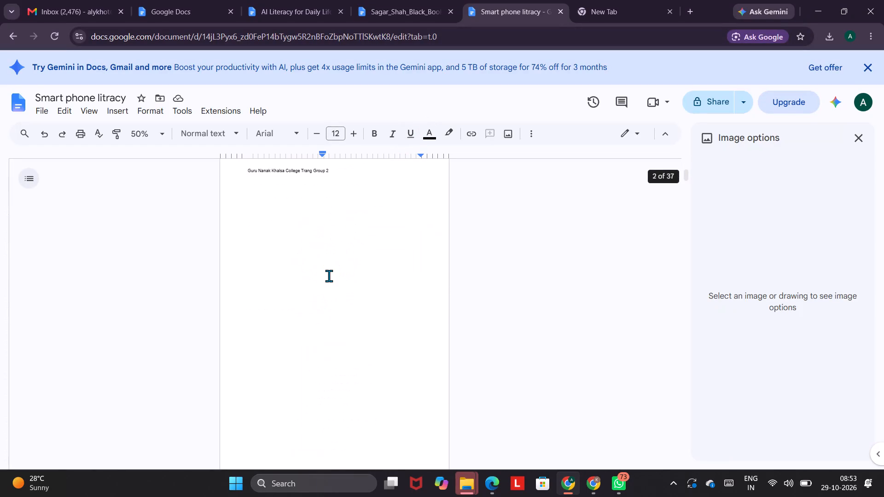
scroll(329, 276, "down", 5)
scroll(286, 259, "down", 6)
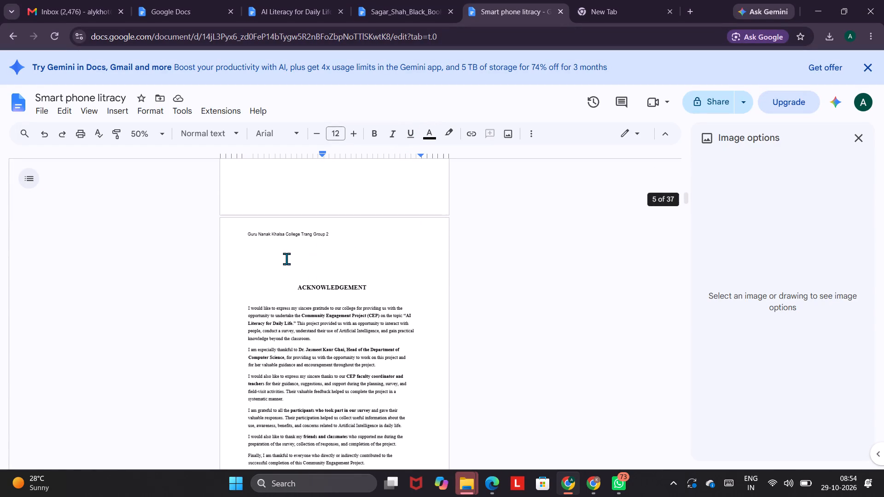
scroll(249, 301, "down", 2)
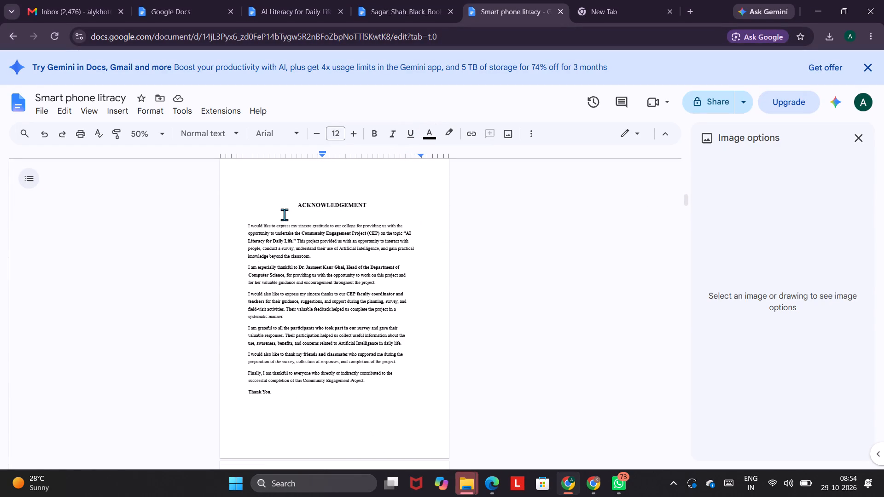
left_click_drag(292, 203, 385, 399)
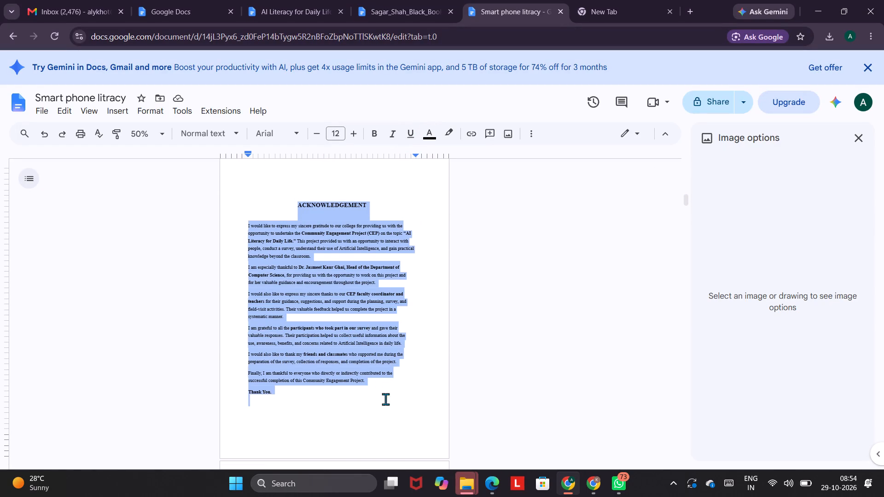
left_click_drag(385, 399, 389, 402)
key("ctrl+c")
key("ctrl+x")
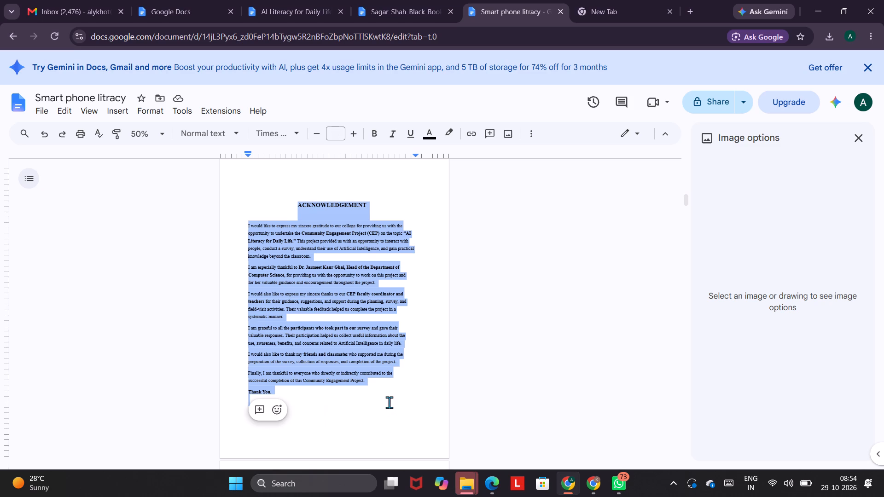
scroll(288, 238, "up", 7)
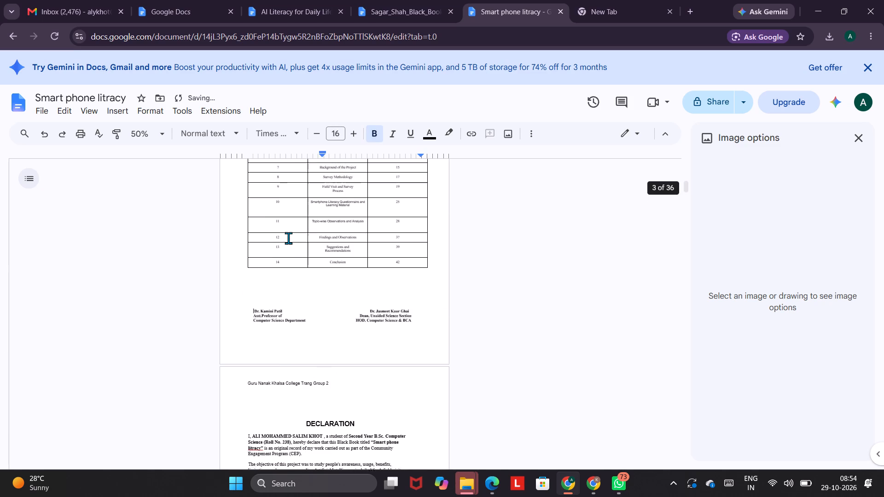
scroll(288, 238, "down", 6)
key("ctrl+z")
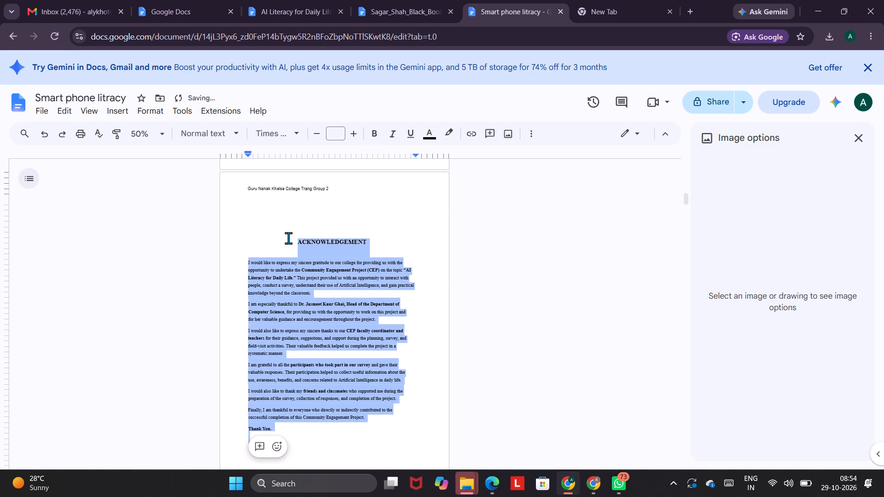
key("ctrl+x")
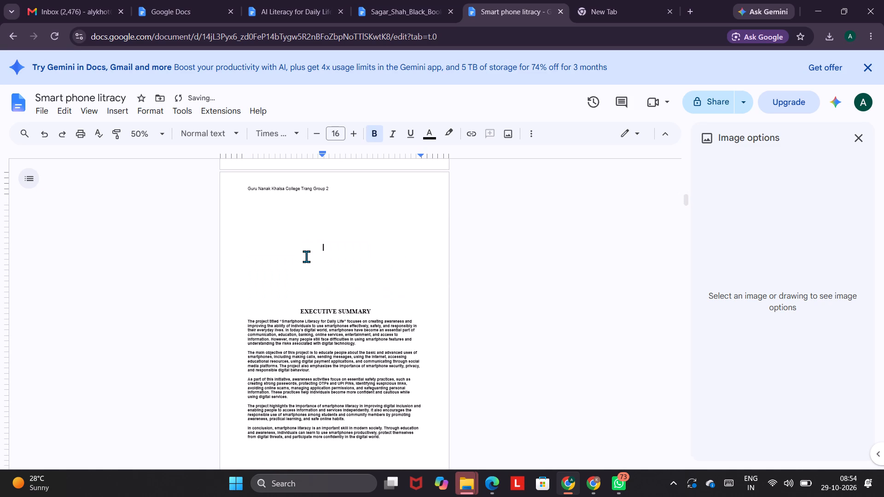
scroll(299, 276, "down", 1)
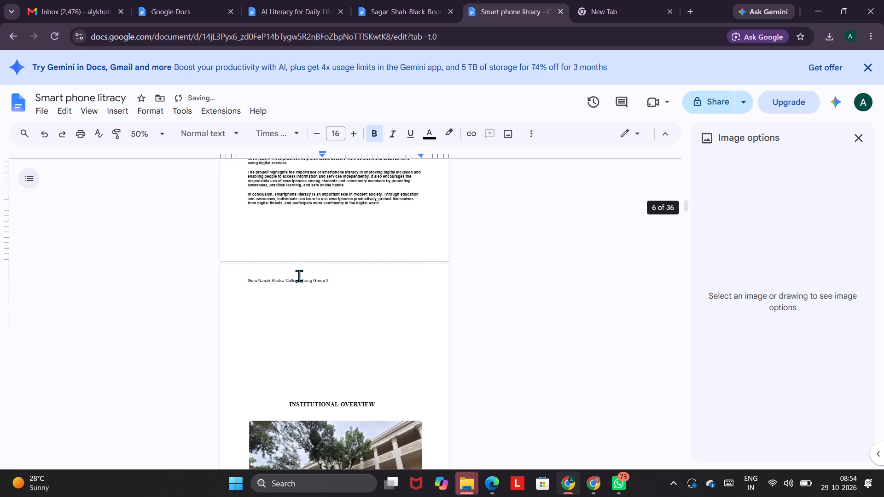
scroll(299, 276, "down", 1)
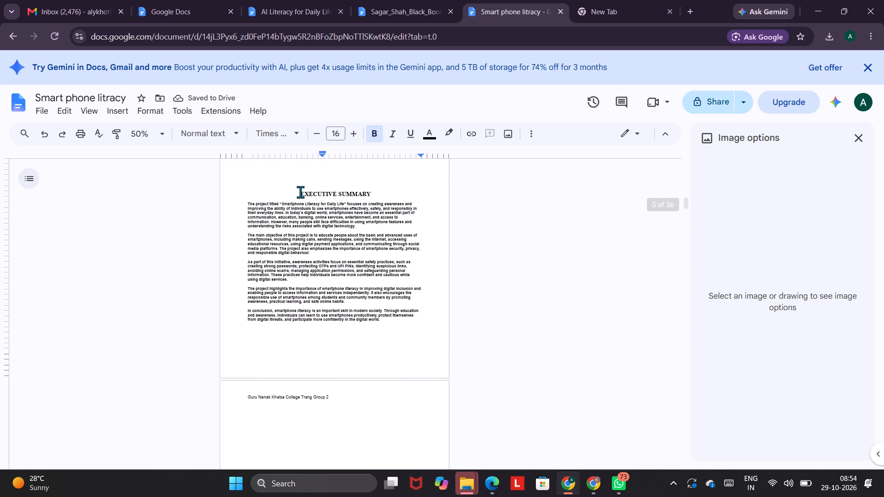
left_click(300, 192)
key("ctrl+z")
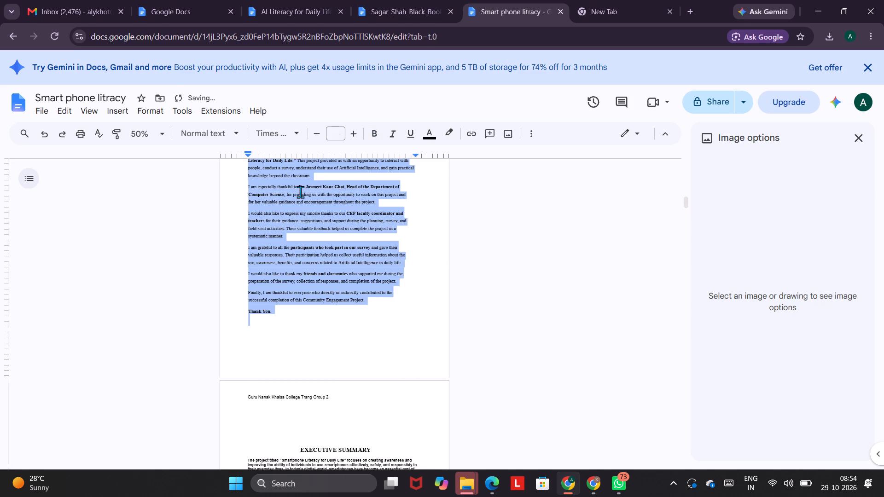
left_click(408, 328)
Delete the quoted topic title "AI Literacy for Daily Life." with its quotation marks from the Acknowledgement's first paragraph, keeping a space after "topic".
scroll(408, 328, "up", 1)
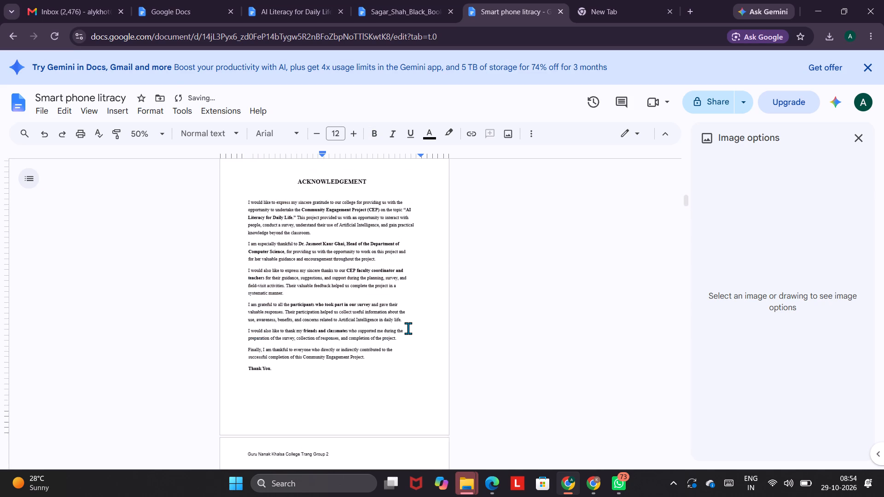
scroll(408, 328, "up", 1)
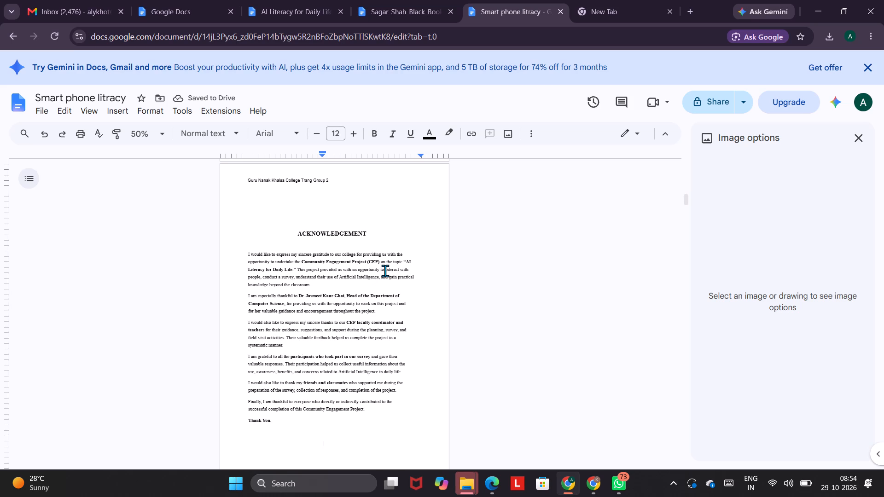
left_click(294, 269)
left_click(294, 269)
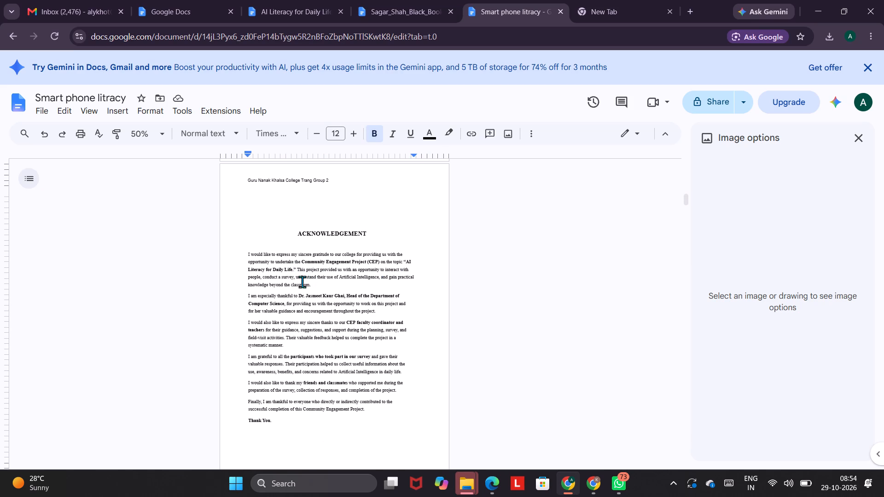
left_click(290, 274)
left_click(294, 269)
key("BackSpace")
key("BackSpace")
key("BackSpace")
key("BackSpace")
key("BackSpace")
key("BackSpace")
key("BackSpace")
key("BackSpace")
key("BackSpace")
key("BackSpace")
key("BackSpace")
key("BackSpace")
key("BackSpace")
key("BackSpace")
key("BackSpace")
key("BackSpace")
key("BackSpace")
key("BackSpace")
key("BackSpace")
key("BackSpace")
key("BackSpace")
key("BackSpace")
key("BackSpace")
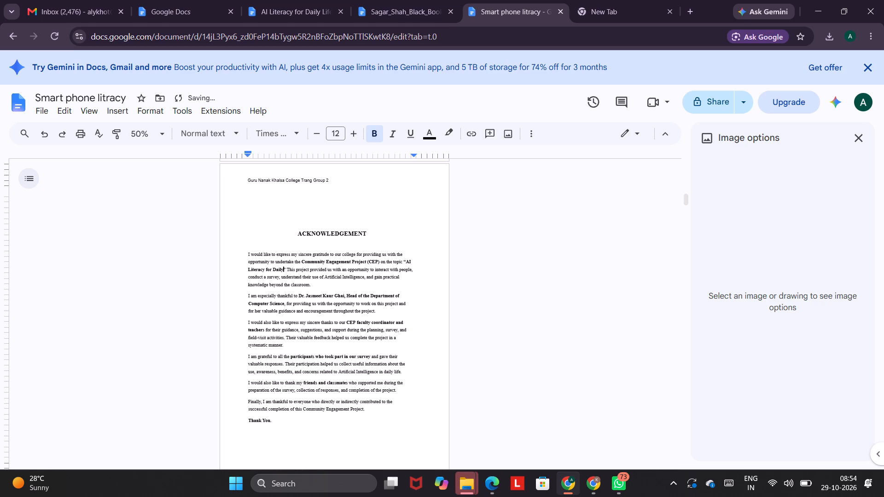
key("BackSpace")
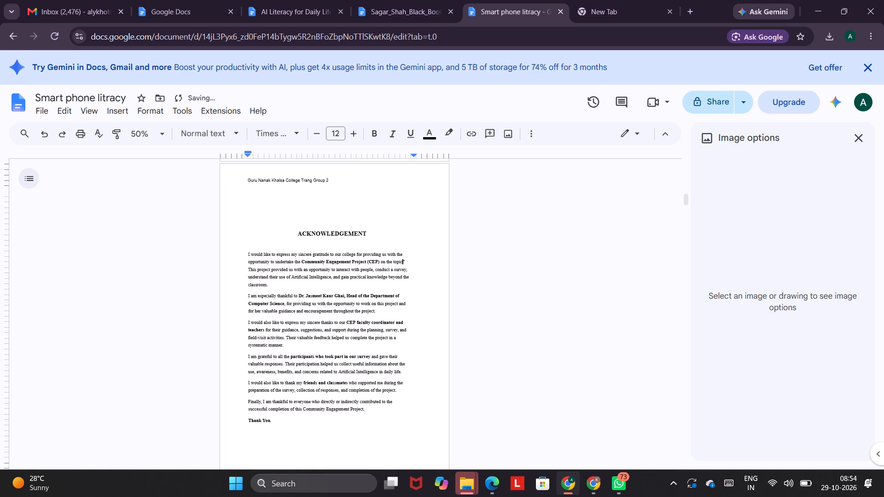
key("space")
key("apostrophe")
key("Right")
key("BackSpace")
key("BackSpace")
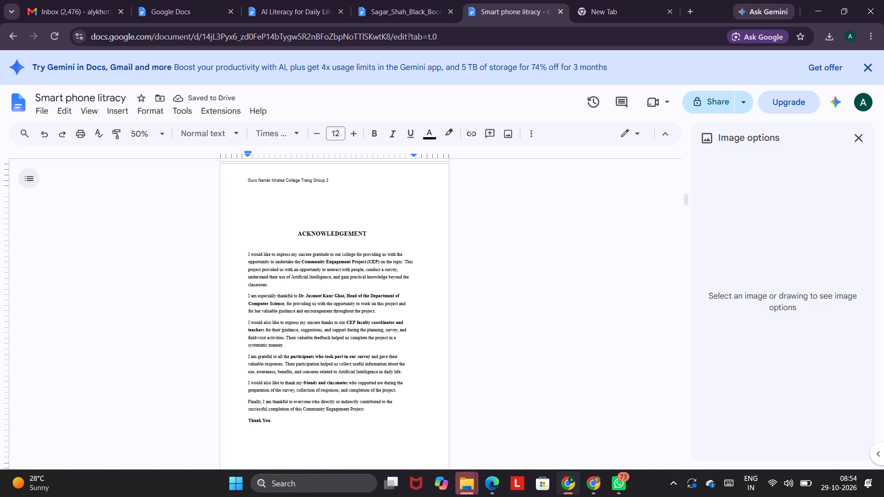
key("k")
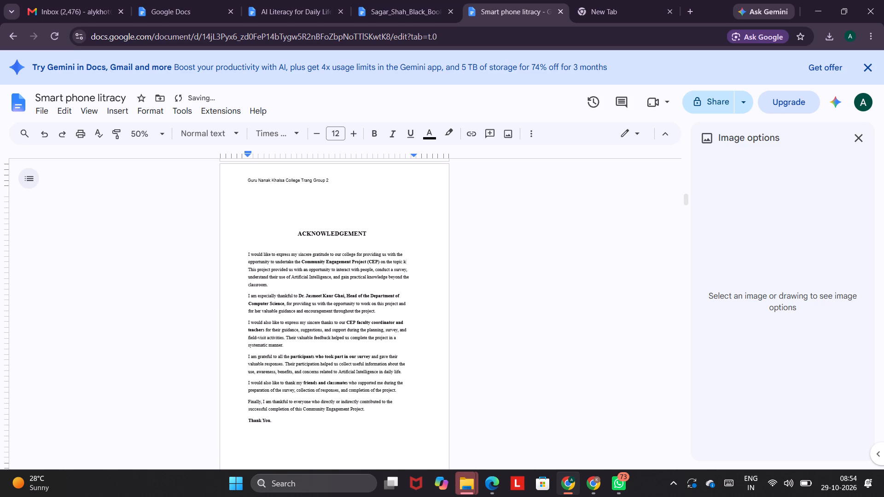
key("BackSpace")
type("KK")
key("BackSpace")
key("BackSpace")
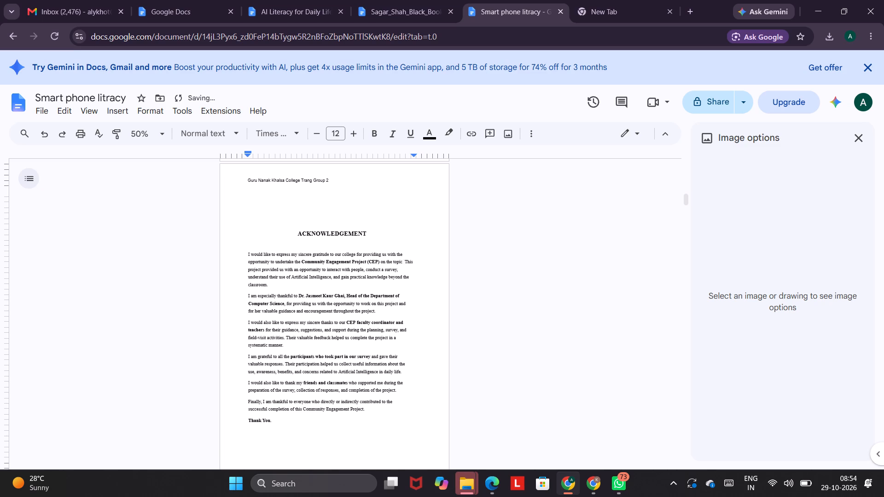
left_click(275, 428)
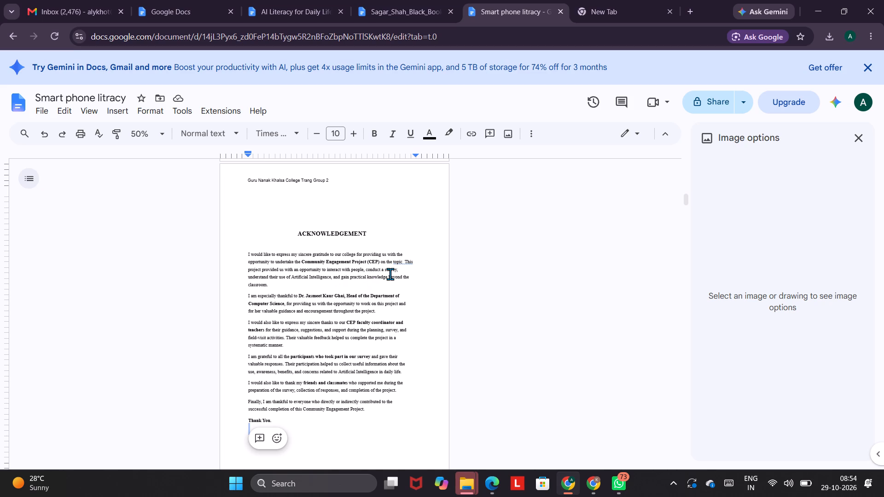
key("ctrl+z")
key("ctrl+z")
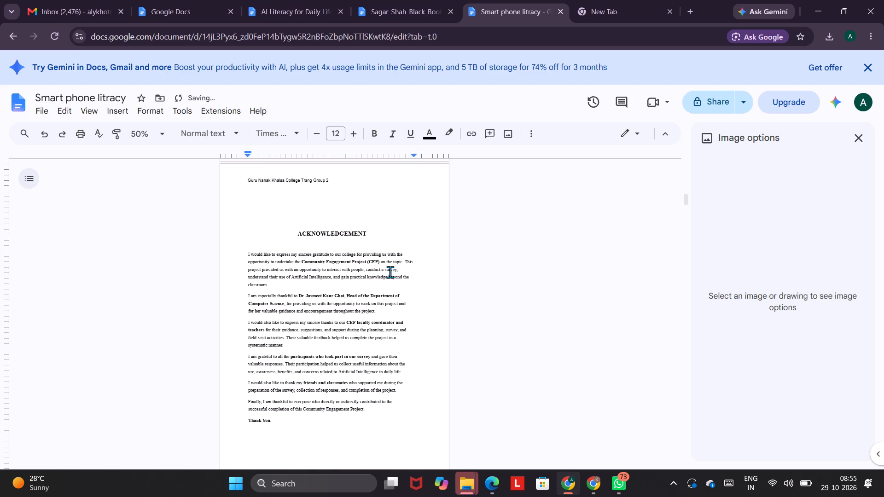
Enter "Smart phone." followed by a space as the project topic after "on the topic" in the Acknowledgement's first paragraph.
key("shift+s")
type("maer")
key("BackSpace")
key("BackSpace")
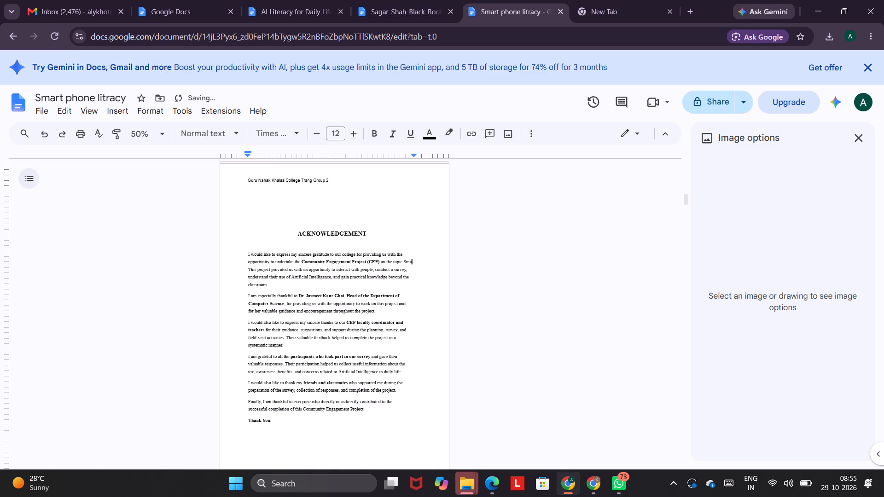
type("rt")
key("space")
type("phone")
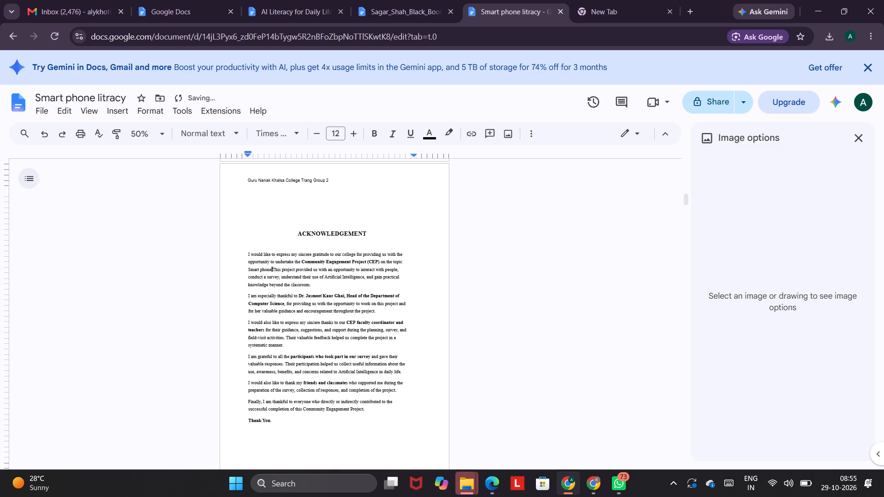
type(".")
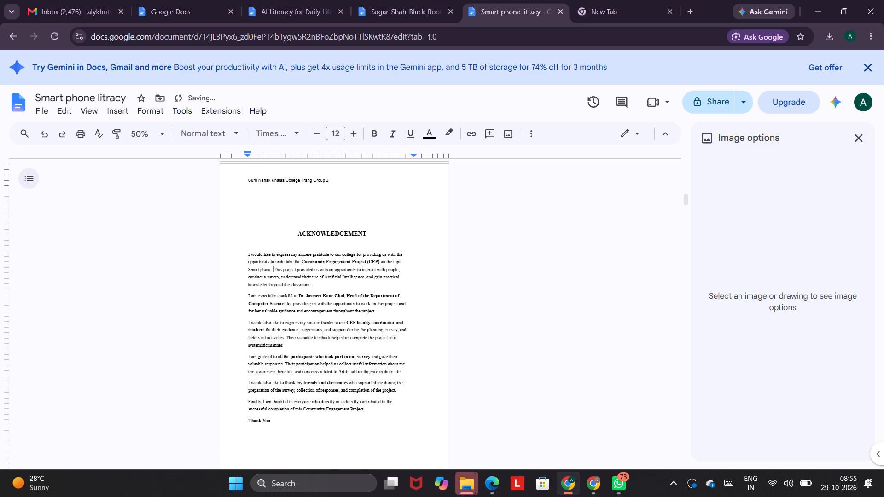
key("space")
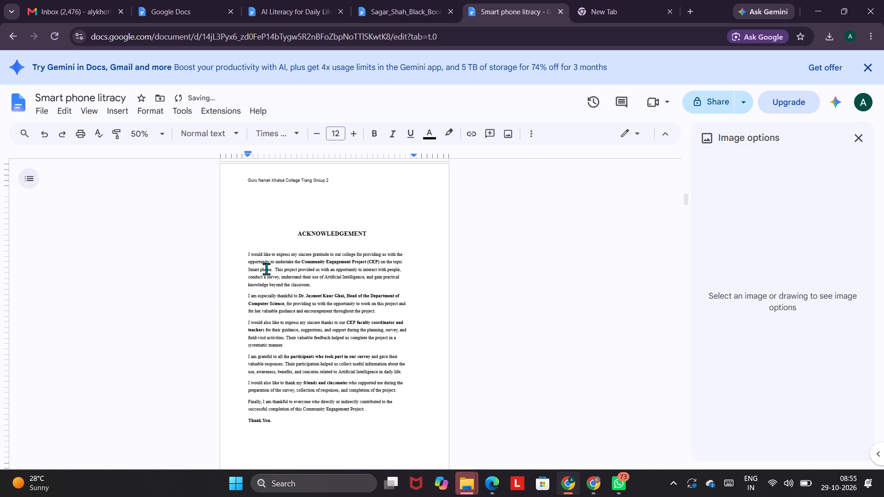
Make the new topic text "Smart phone." in the Acknowledgement's first paragraph bold.
left_click_drag(273, 270, 274, 257)
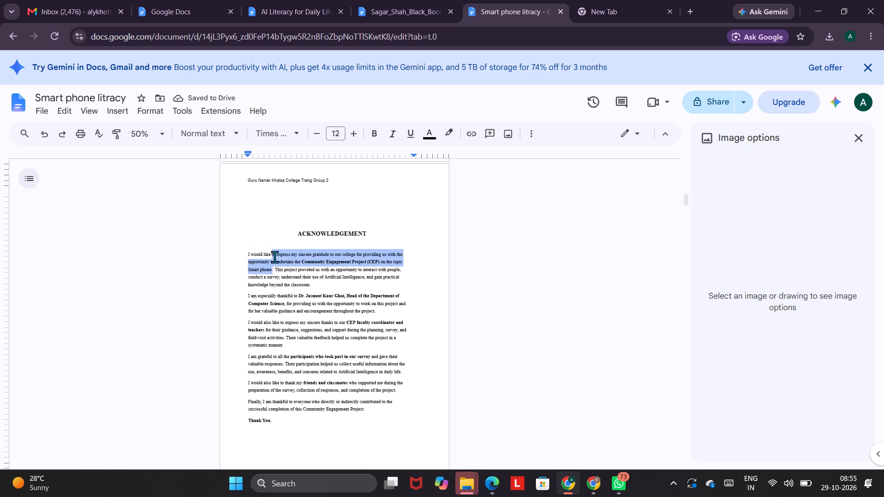
left_click_drag(274, 257, 385, 266)
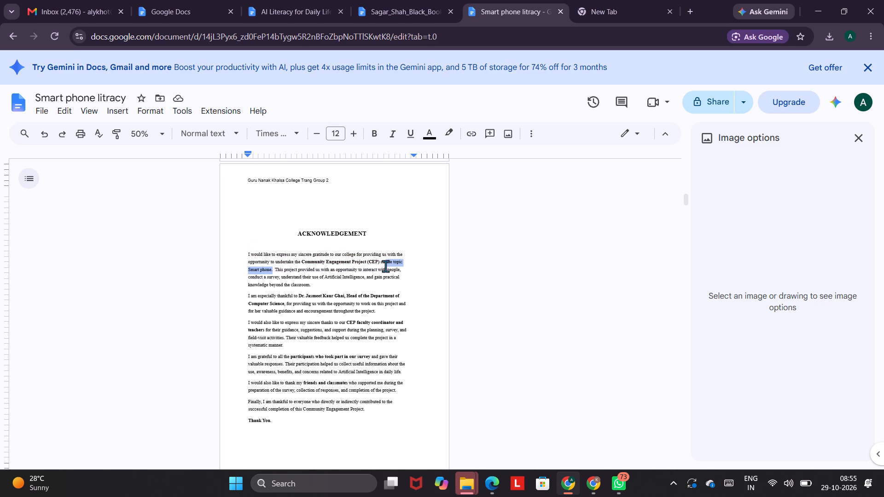
left_click_drag(385, 266, 249, 271)
left_click_drag(249, 271, 246, 271)
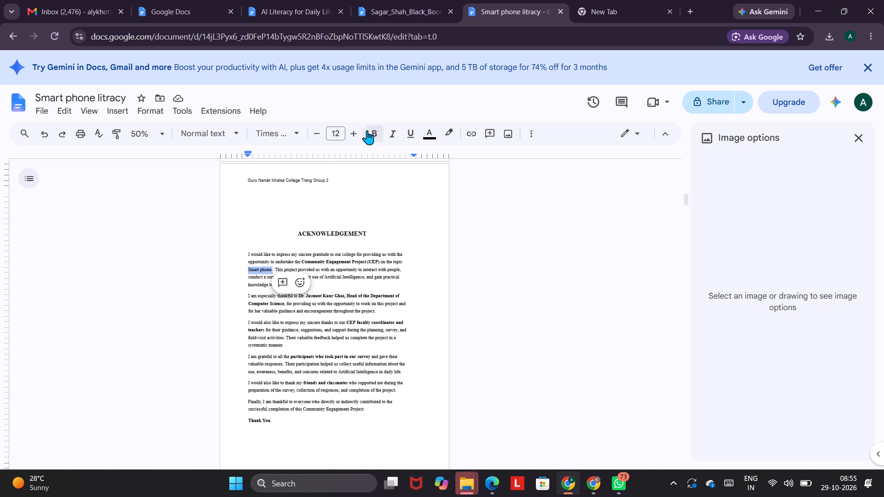
left_click(370, 130)
left_click(437, 227)
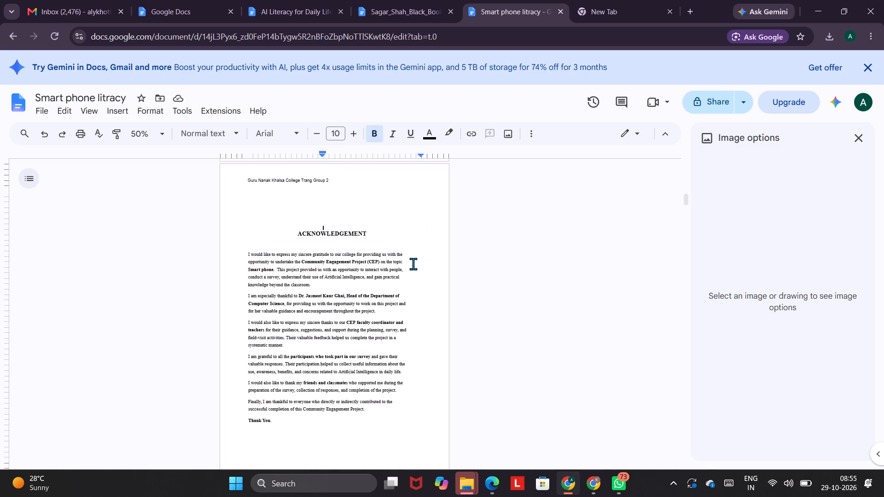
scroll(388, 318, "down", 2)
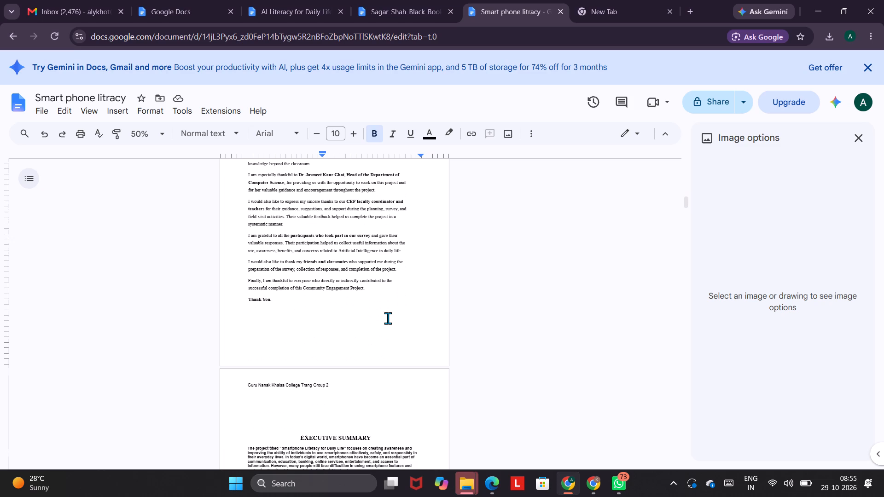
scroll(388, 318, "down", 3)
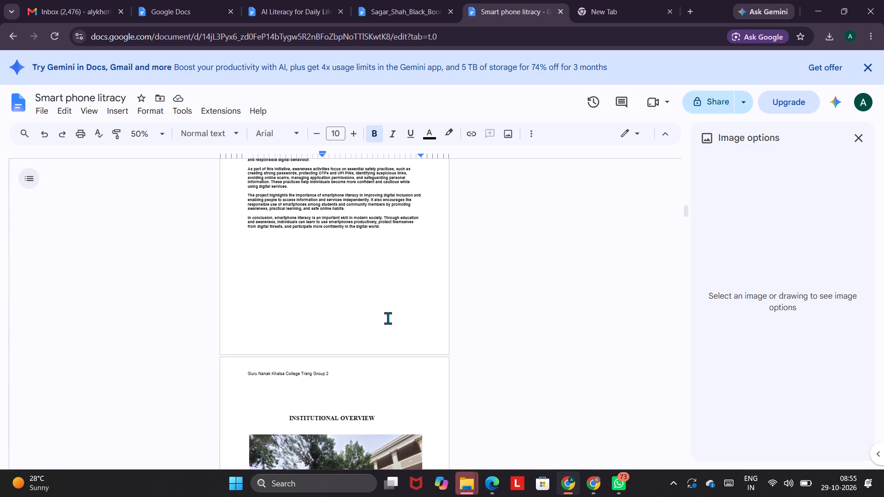
Download the Smart phone litracy report as a PDF document.
scroll(388, 318, "down", 4)
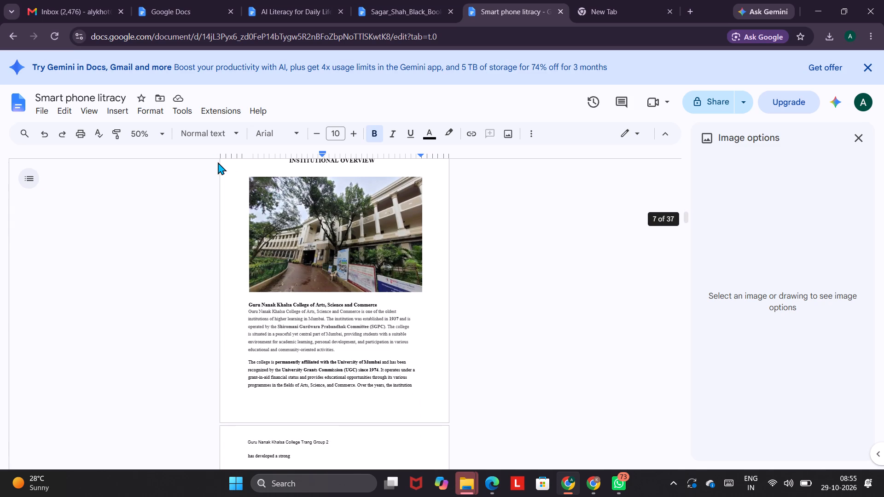
left_click(42, 109)
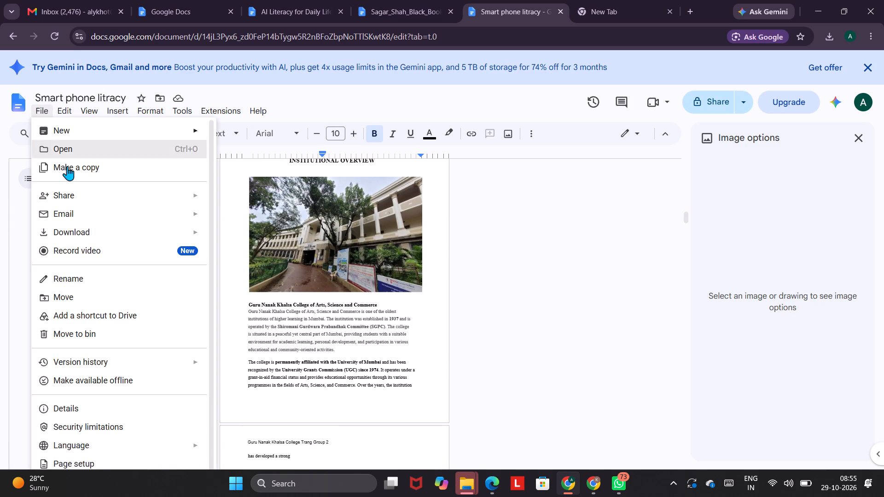
left_click(92, 228)
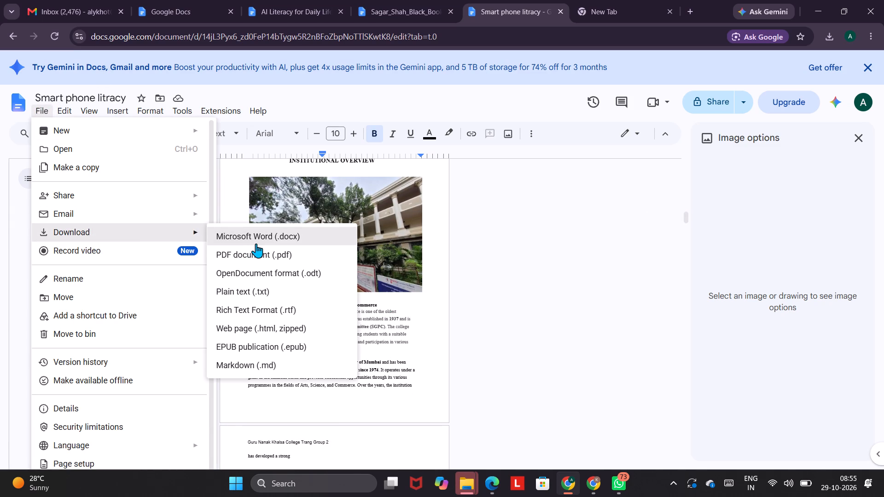
left_click(263, 261)
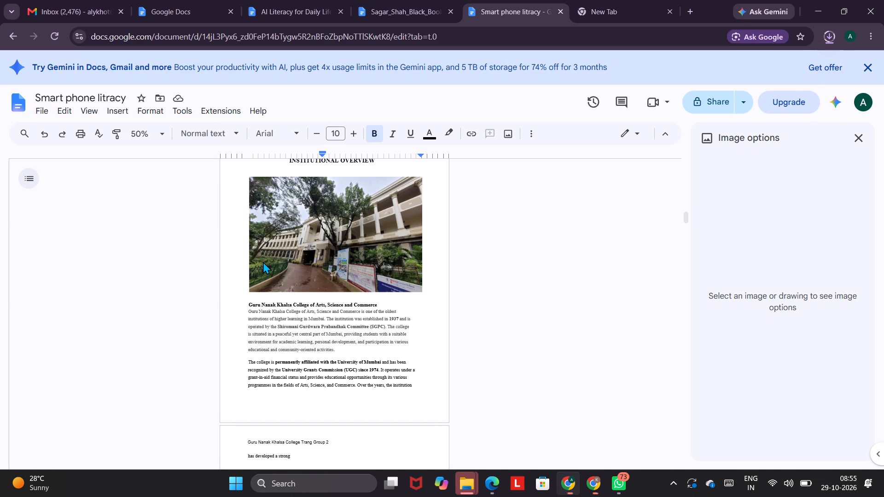
Show the newly downloaded "Smart phone litracy (1).pdf" in the Downloads folder in File Explorer and start sharing that file.
left_click(829, 37)
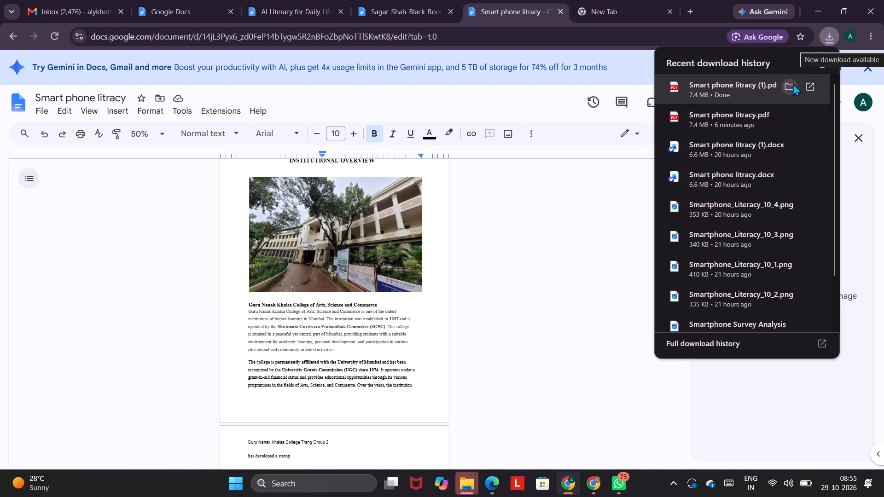
left_click(781, 85)
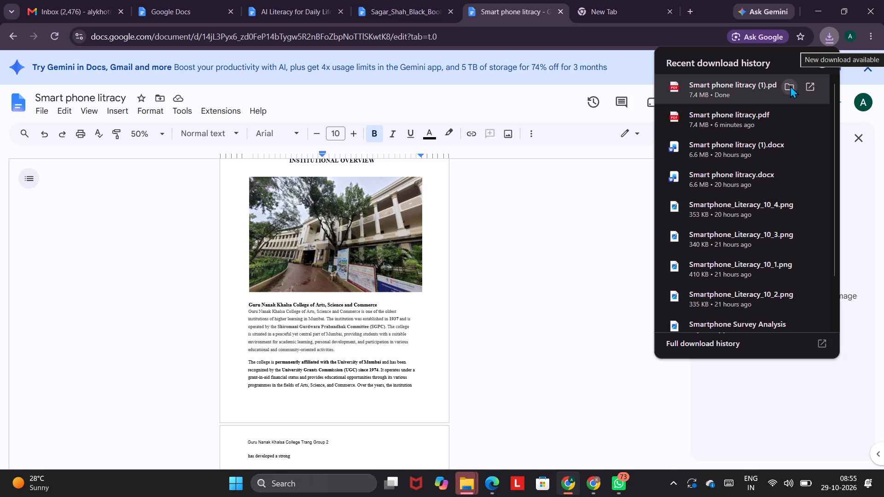
left_click(790, 86)
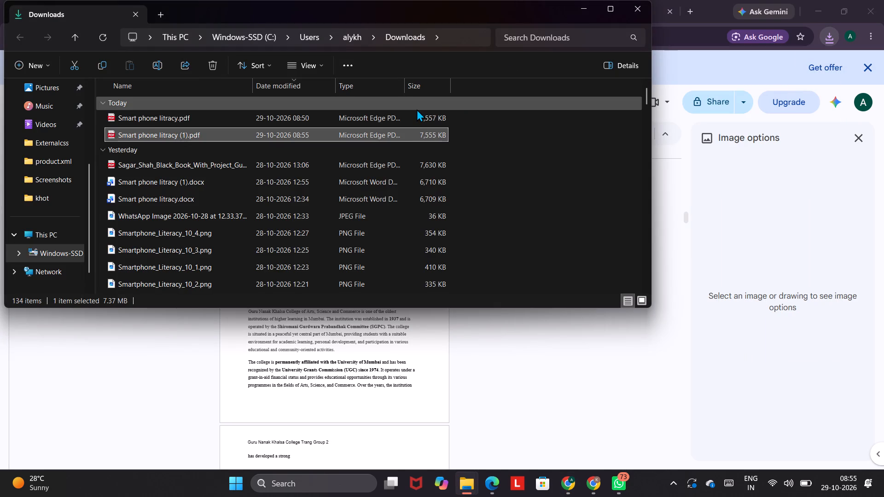
left_click(417, 109)
left_click(404, 126)
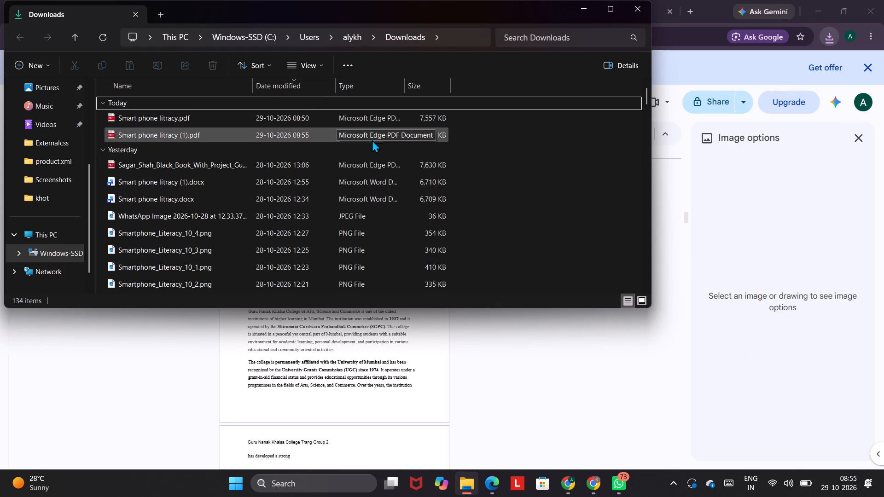
left_click(397, 131)
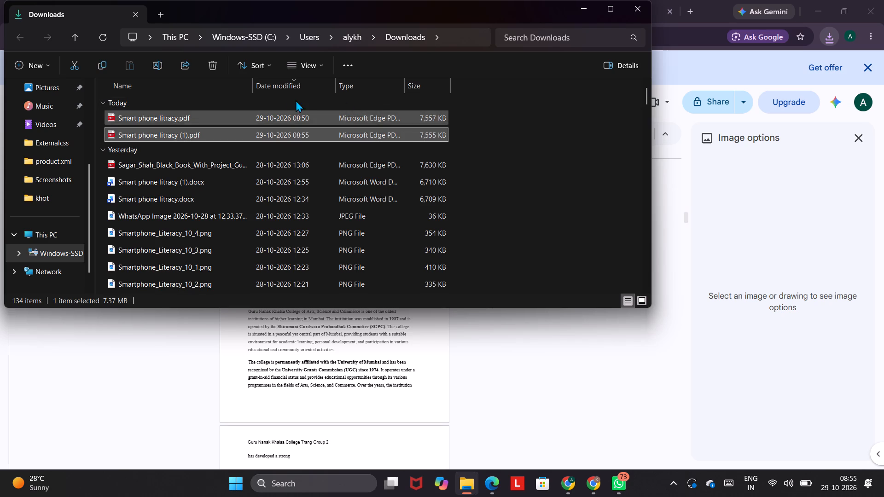
left_click(187, 60)
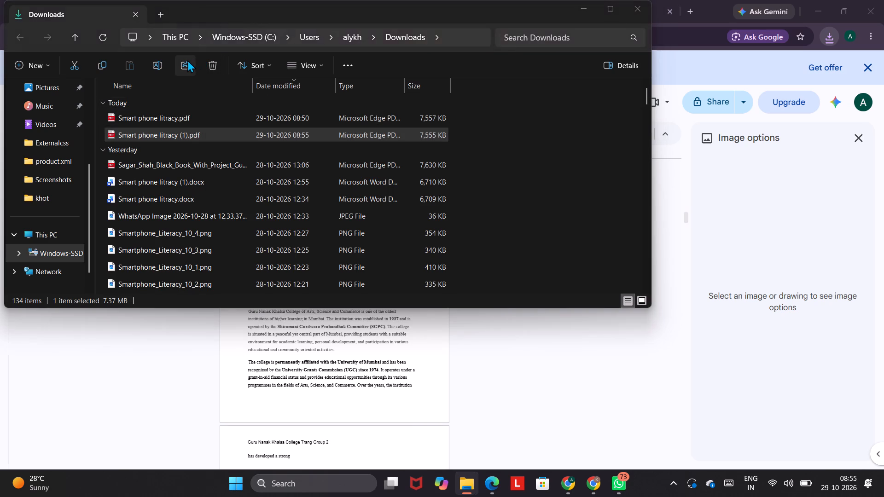
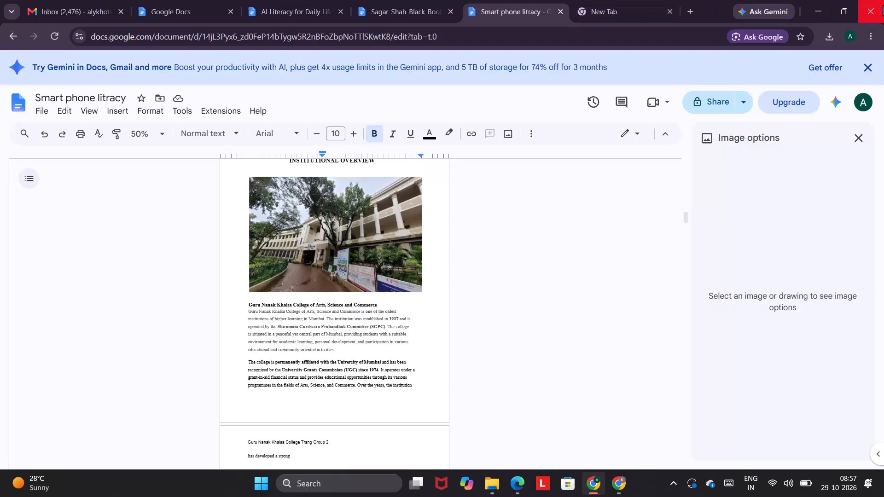
Close the browser window that holds the Smart phone litracy report and the other open document tabs.
double_click(878, 4)
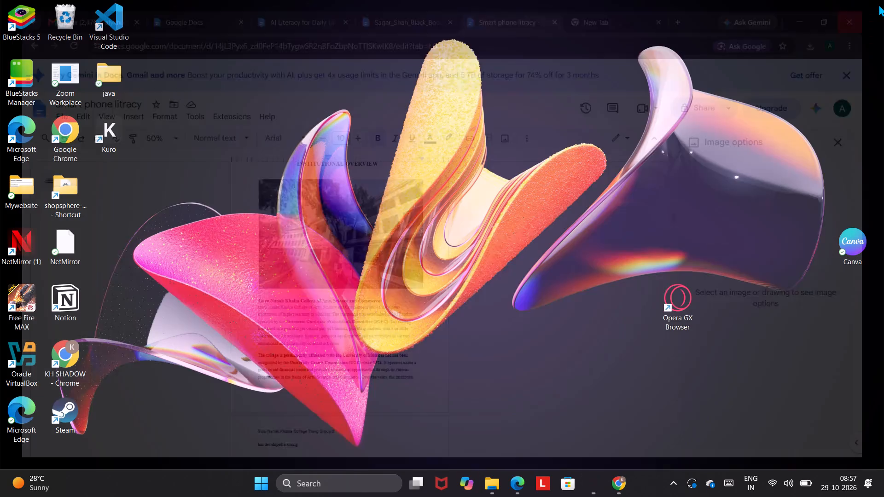
Refresh the Windows desktop.
right_click(728, 106)
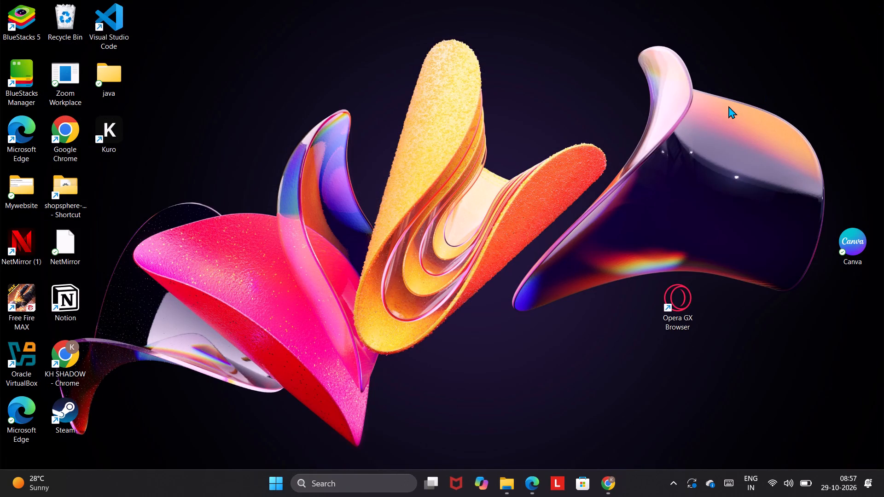
left_click(749, 162)
right_click(749, 162)
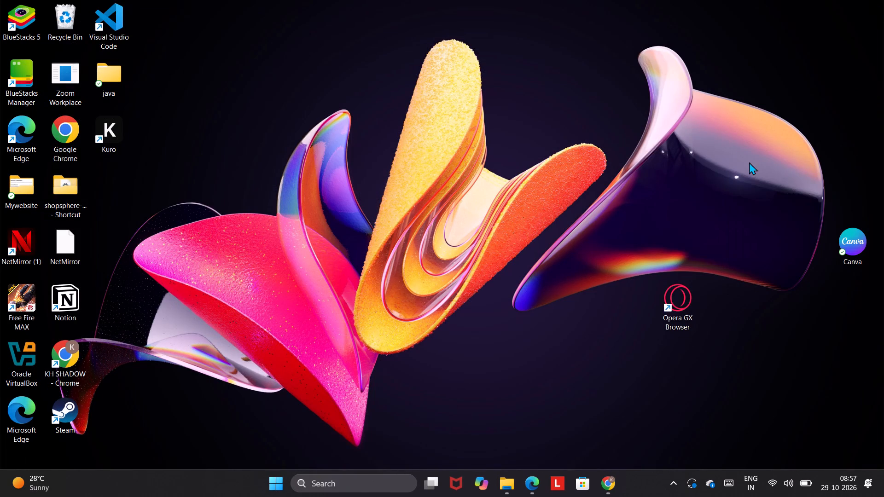
left_click(690, 208)
left_click(690, 208)
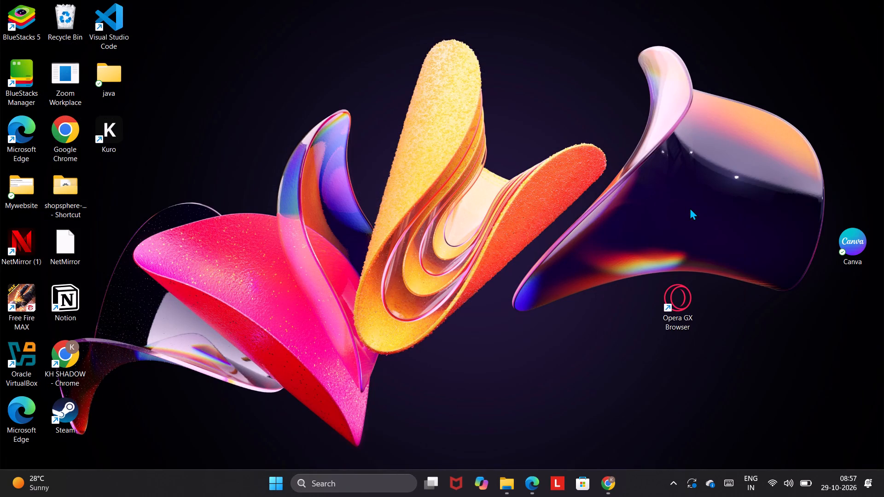
right_click(690, 208)
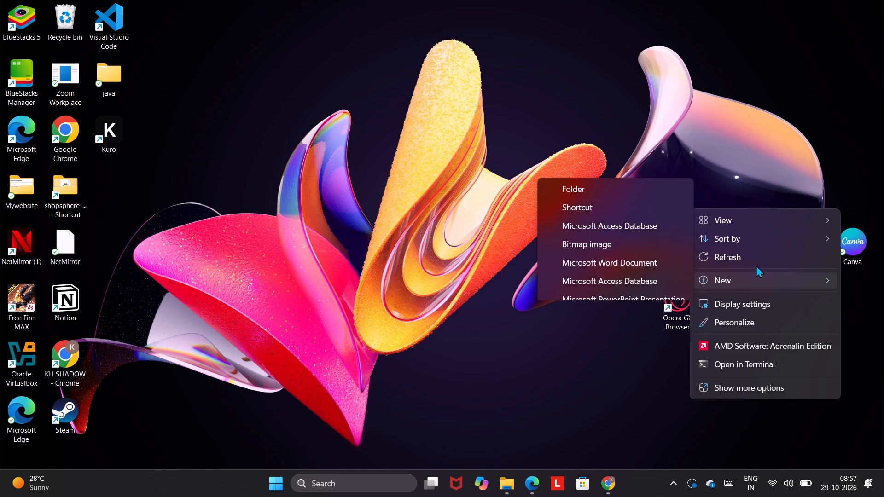
left_click(755, 252)
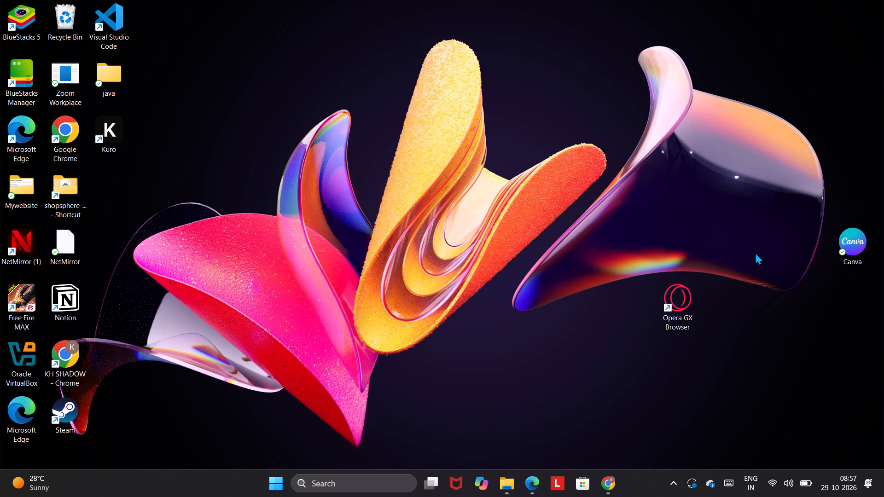